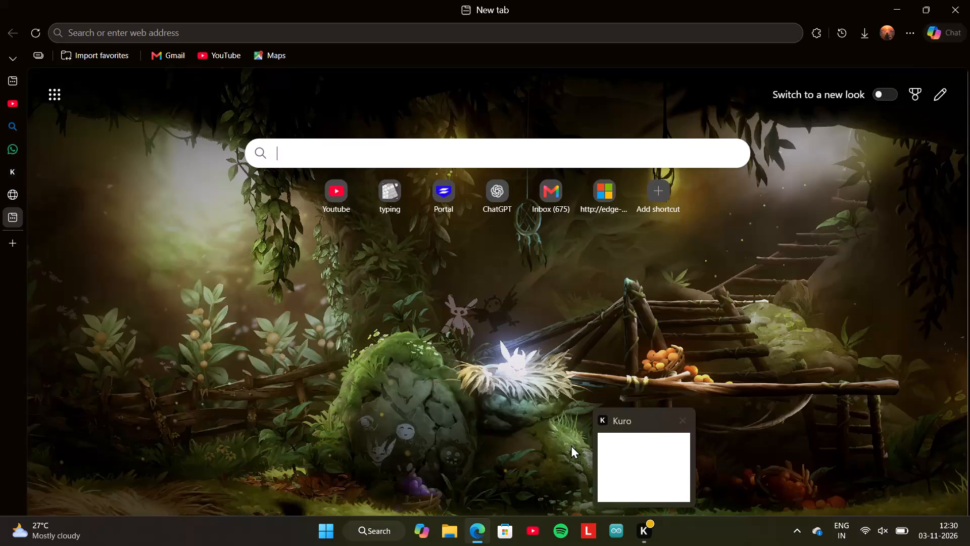
Search the web for "charuco marker" and show the image results.
click(4, 84)
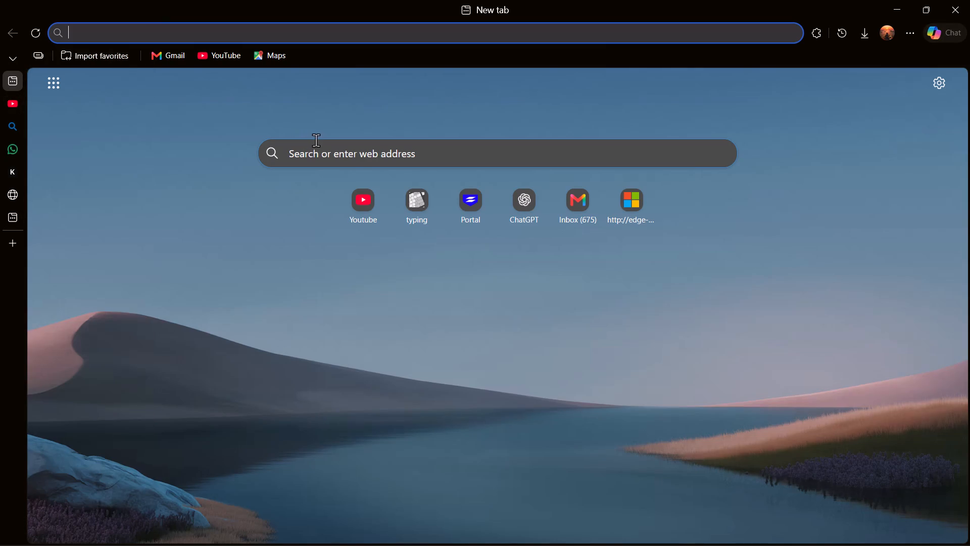
click(317, 142)
text(charuco)
key(space)
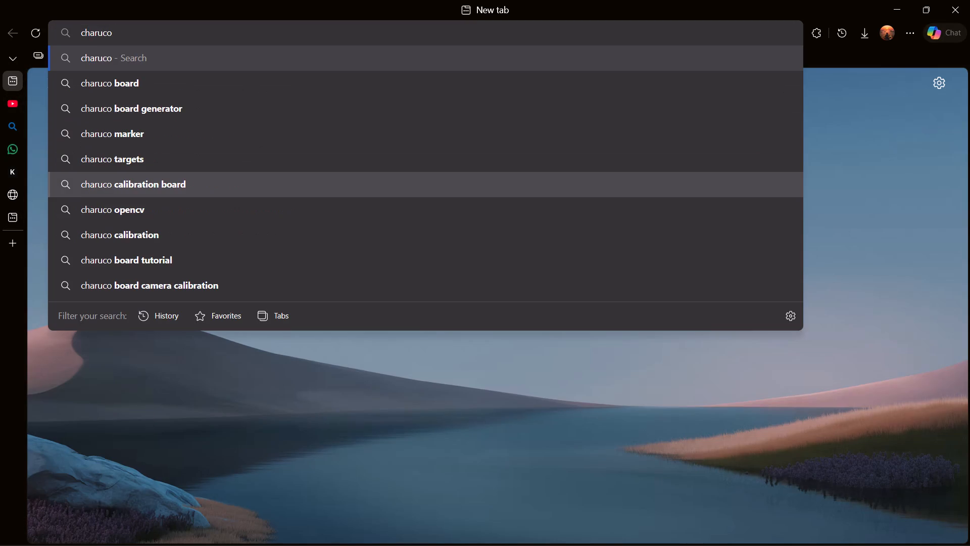
key(Down)
key(Down)
key(Down)
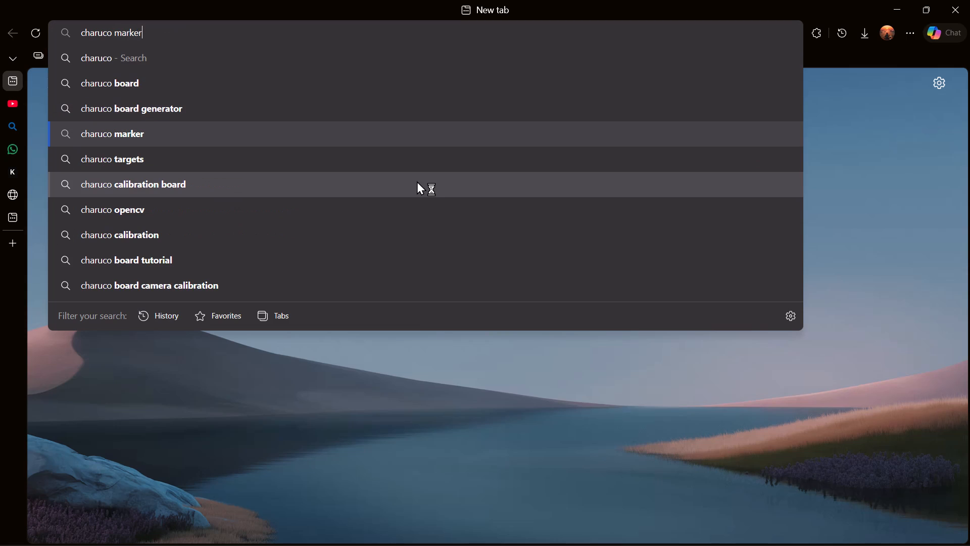
key(Return)
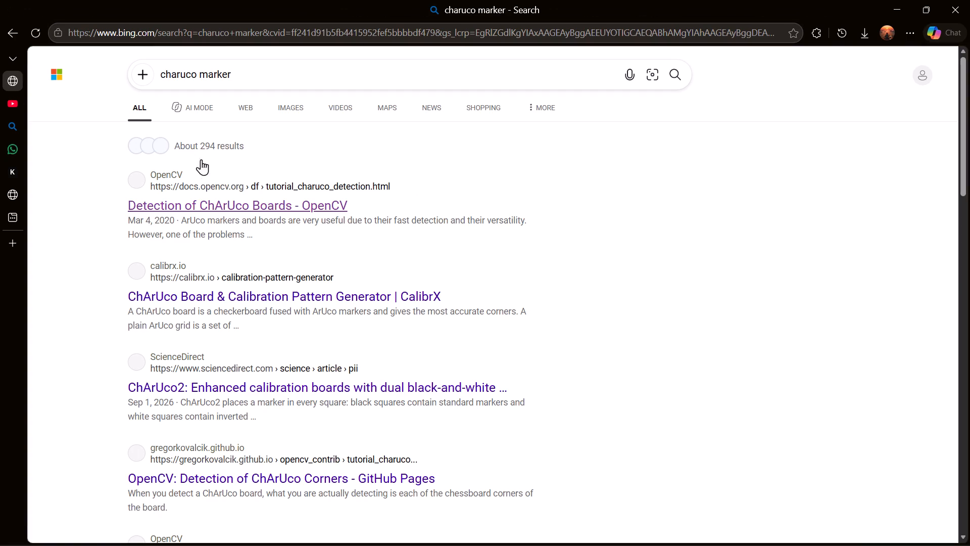
click(294, 113)
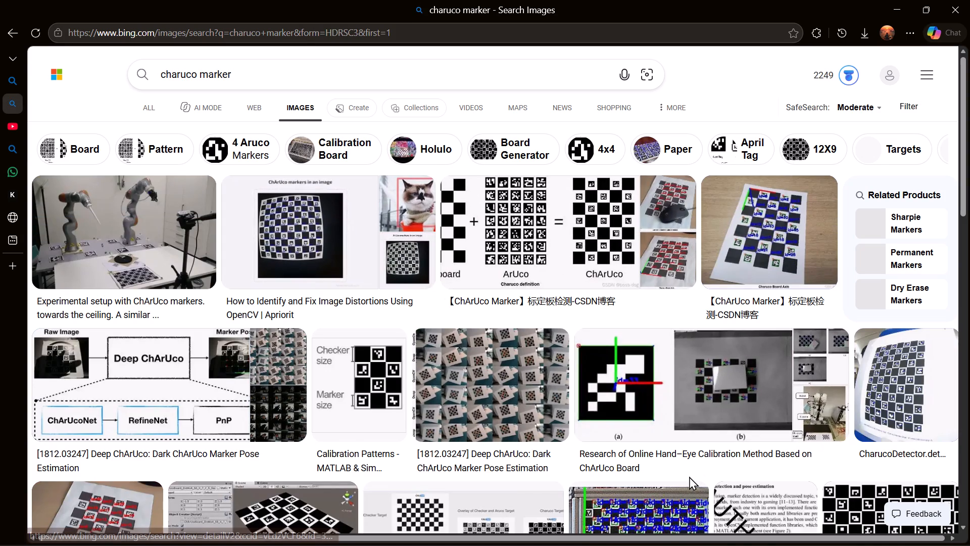
View the CSDN image that defines ChArUco as a chessboard combined with ArUco markers, and return to the results.
click(586, 228)
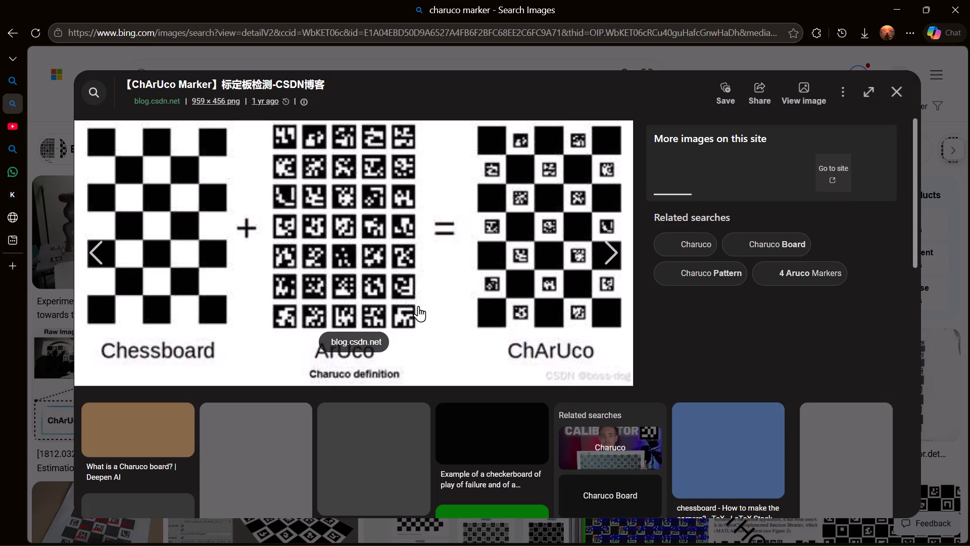
click(898, 83)
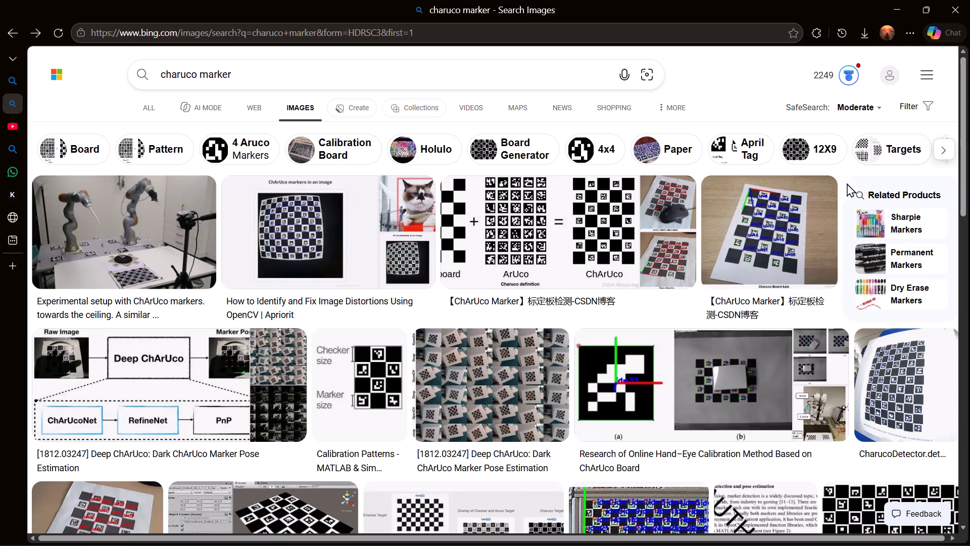
scroll(518, 345, down, 2)
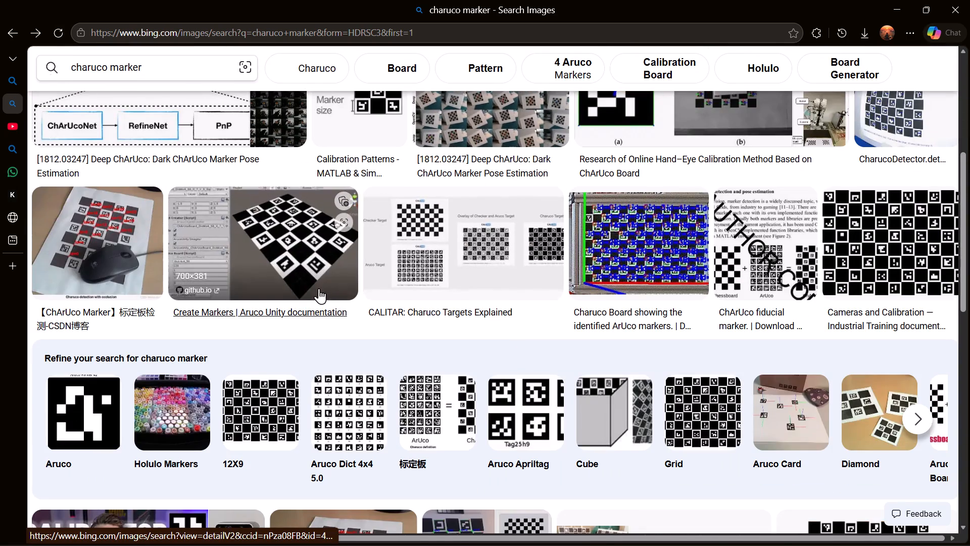
scroll(308, 334, down, 2)
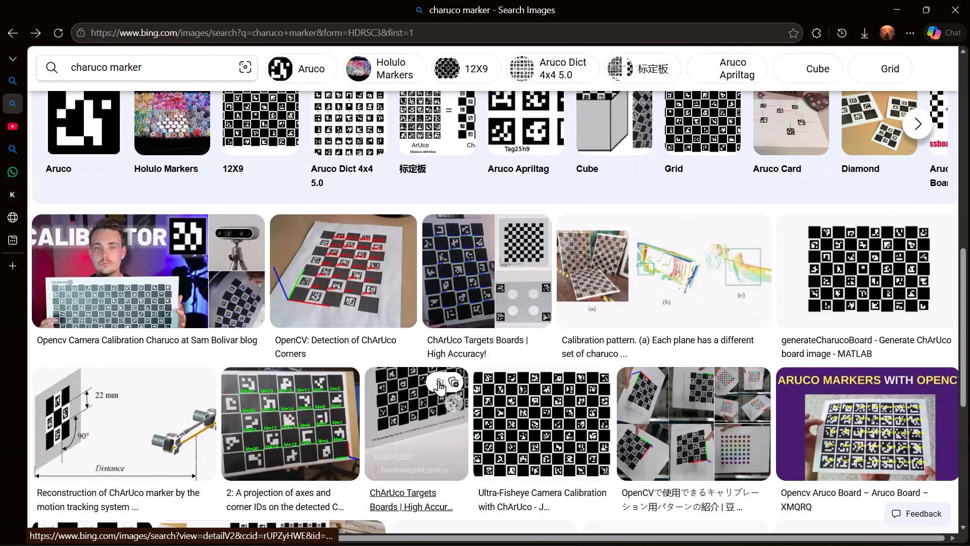
click(856, 263)
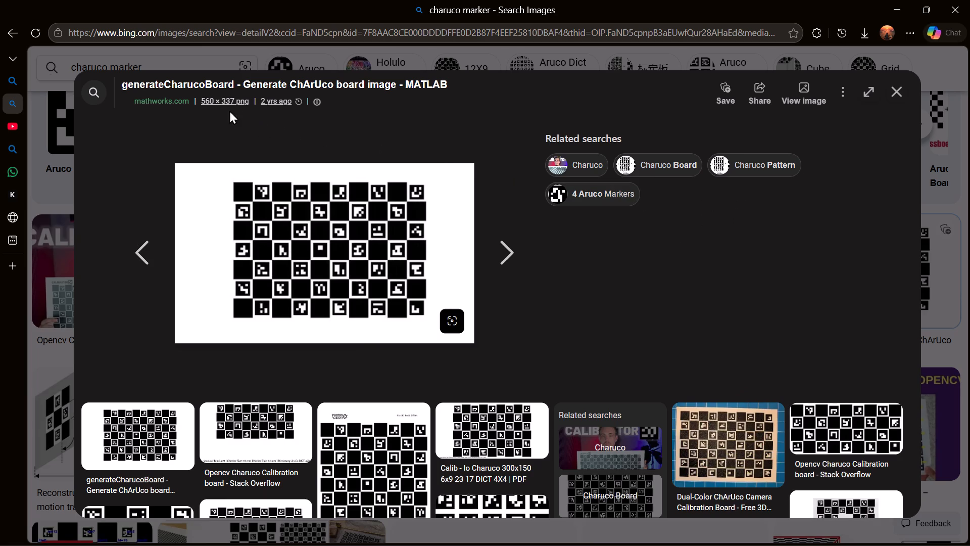
scroll(307, 283, down, 1)
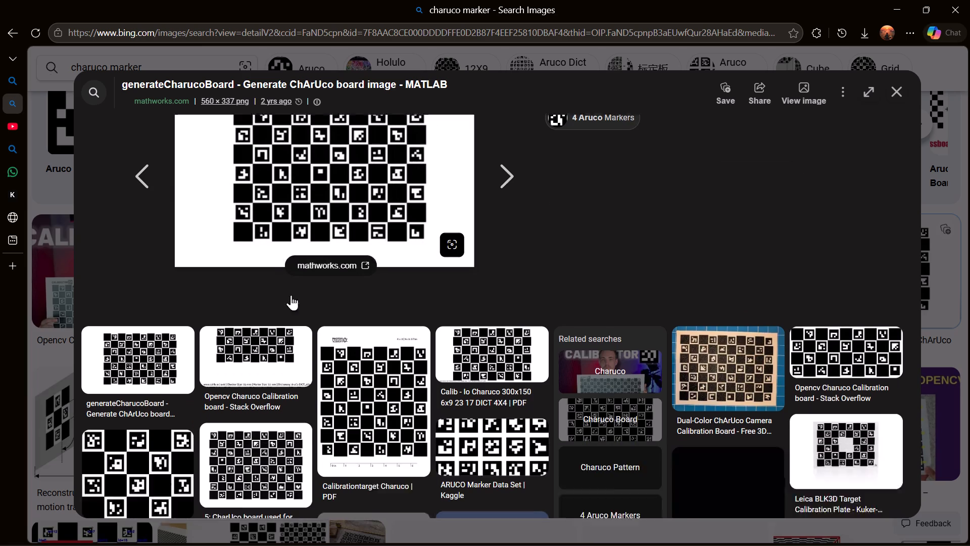
scroll(286, 306, down, 1)
scroll(415, 280, up, 1)
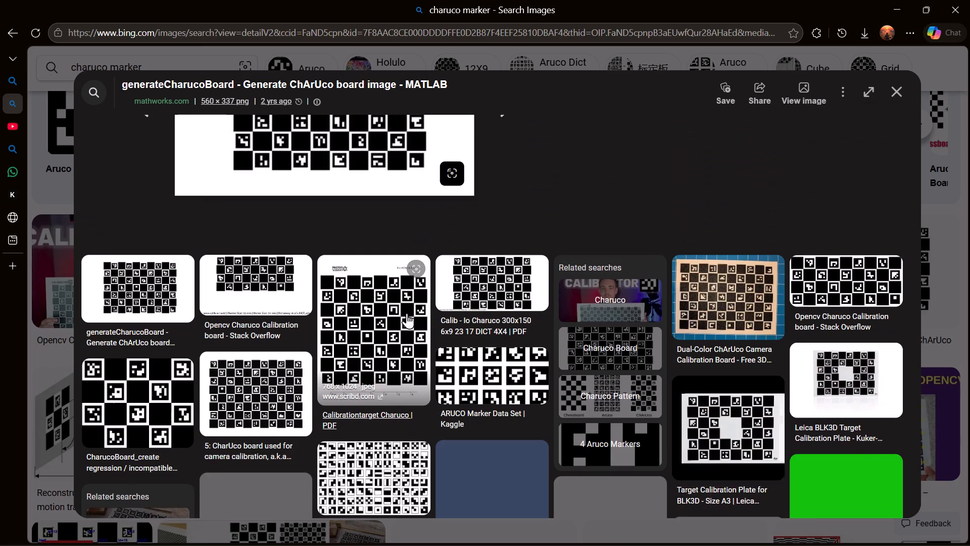
click(382, 324)
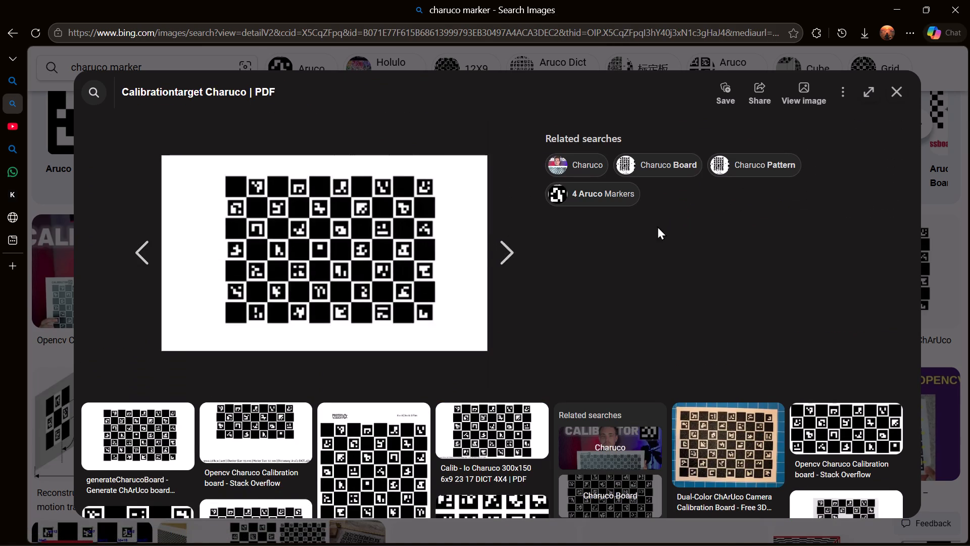
Look through the images related to the Calibrationtarget Charuco board for a suitable marker pattern.
scroll(471, 287, down, 1)
scroll(465, 283, up, 2)
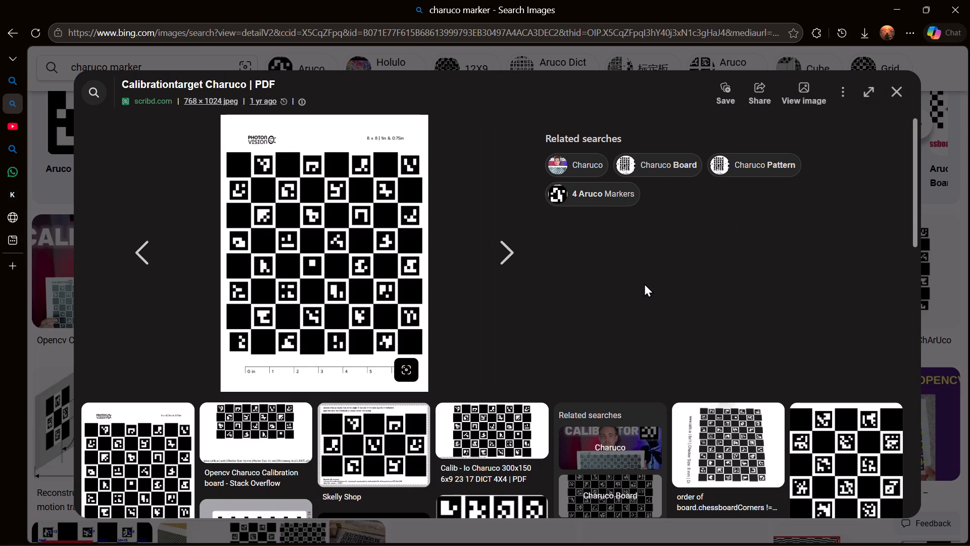
scroll(593, 219, down, 1)
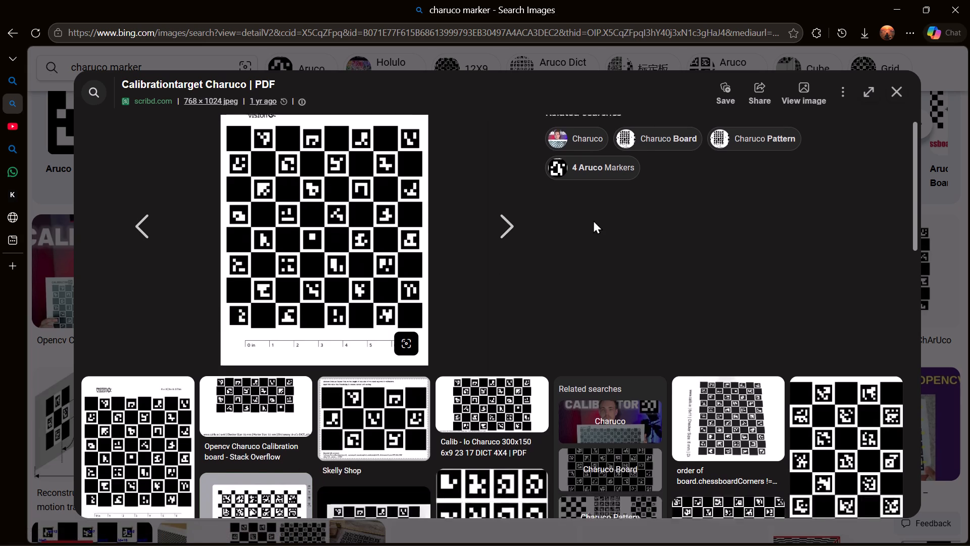
scroll(596, 222, down, 1)
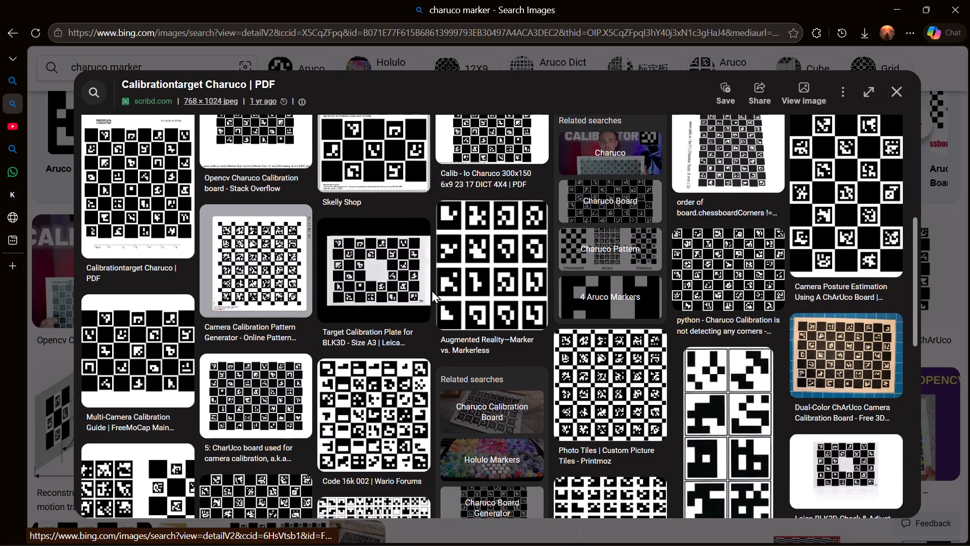
scroll(393, 276, up, 2)
scroll(393, 276, down, 2)
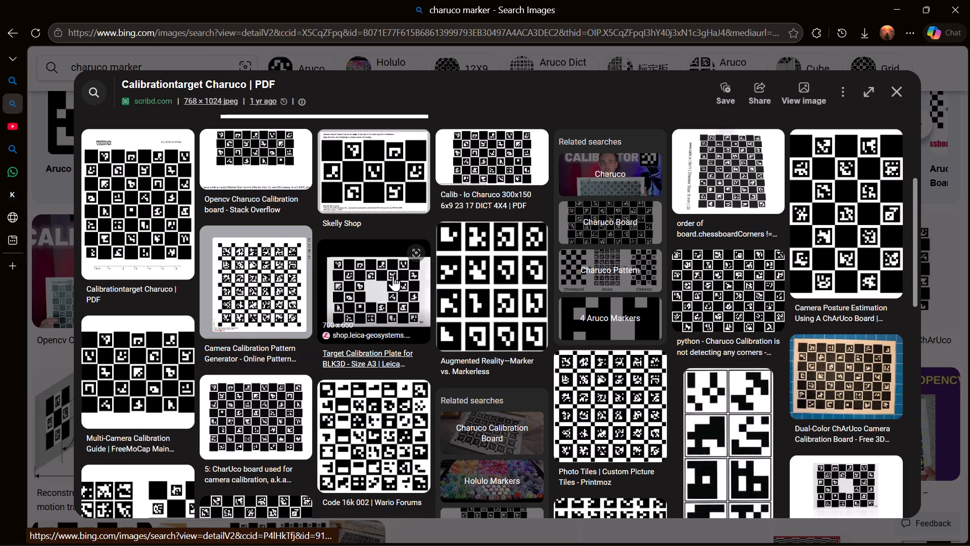
scroll(459, 306, up, 1)
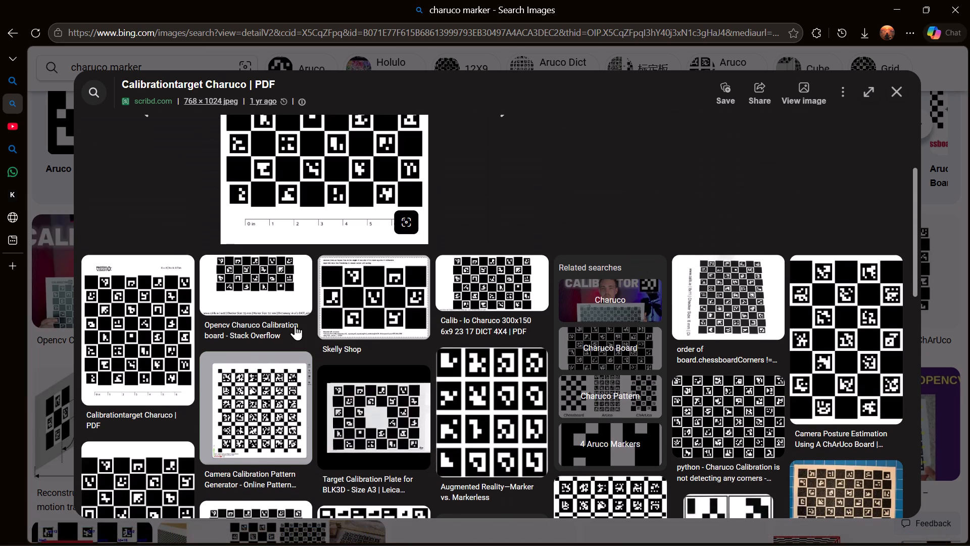
scroll(260, 312, down, 2)
scroll(266, 302, up, 2)
scroll(266, 302, down, 4)
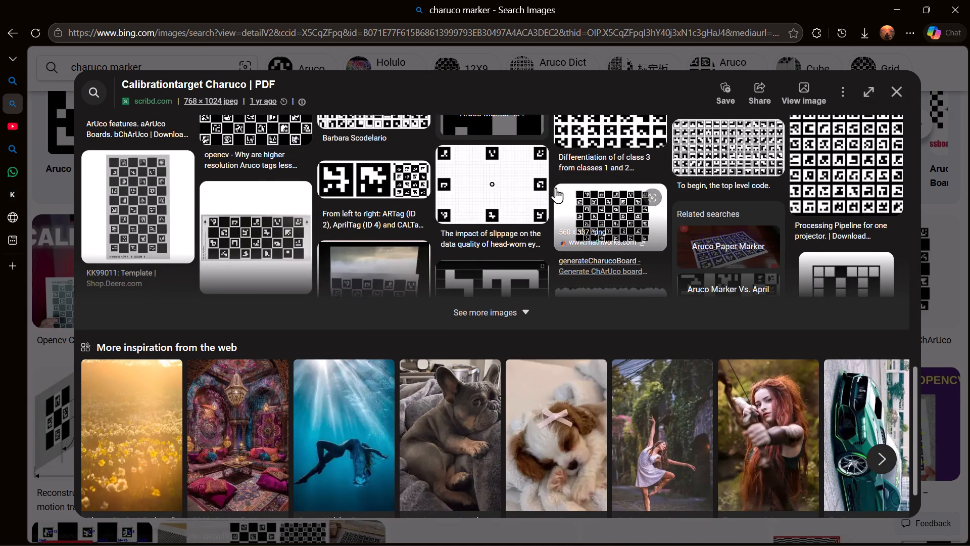
scroll(556, 188, down, 4)
scroll(556, 188, up, 4)
scroll(561, 202, down, 1)
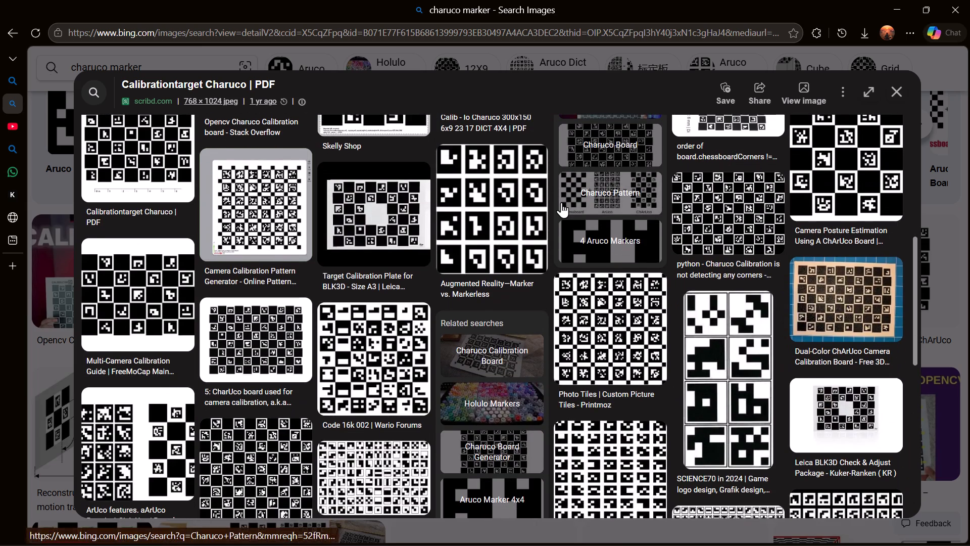
scroll(274, 291, up, 1)
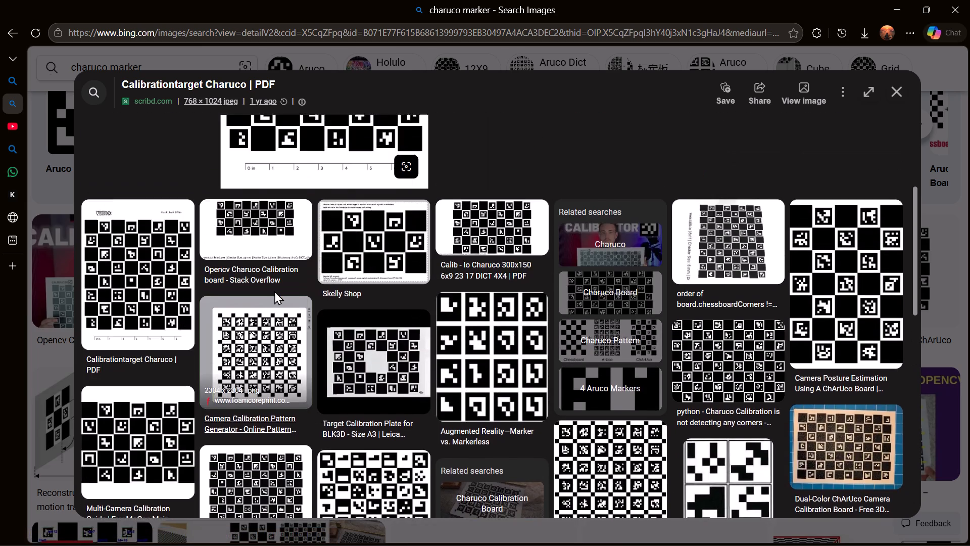
scroll(274, 291, up, 3)
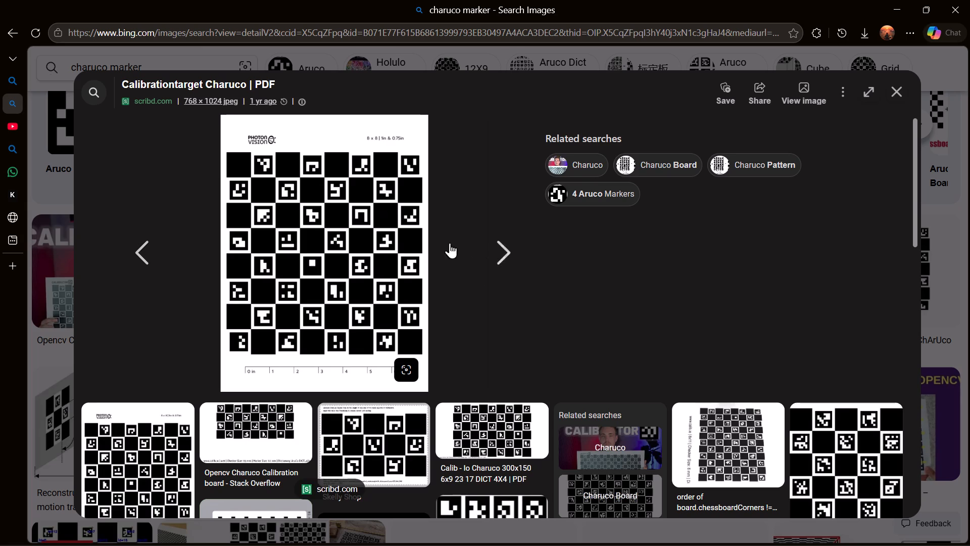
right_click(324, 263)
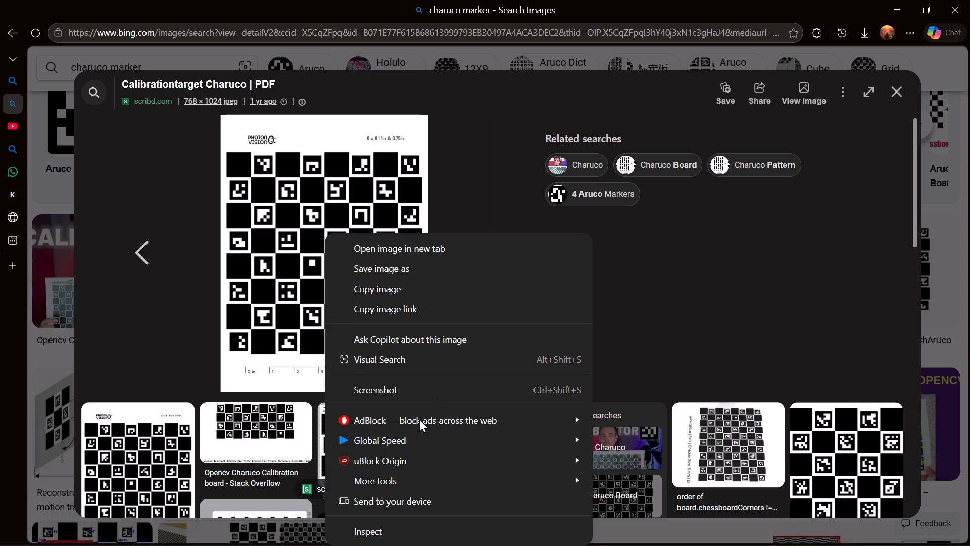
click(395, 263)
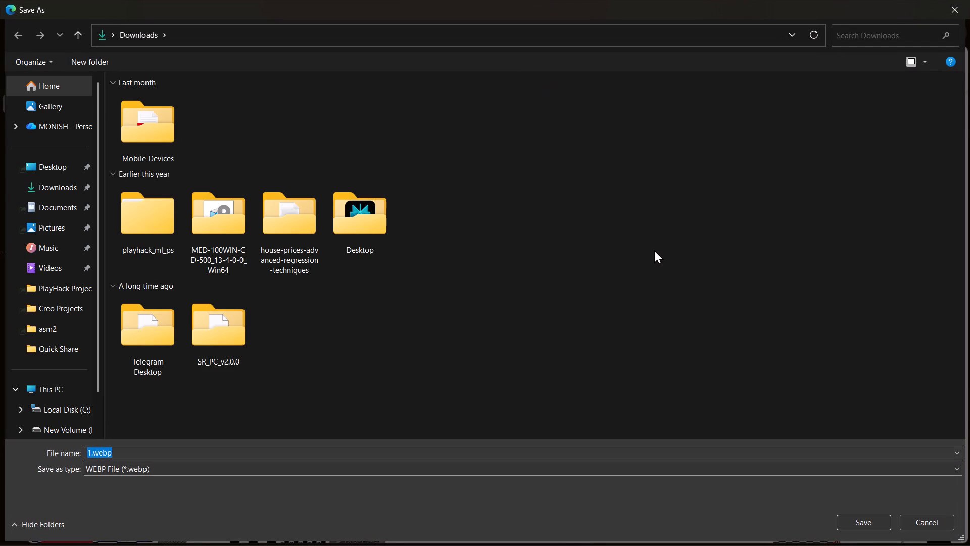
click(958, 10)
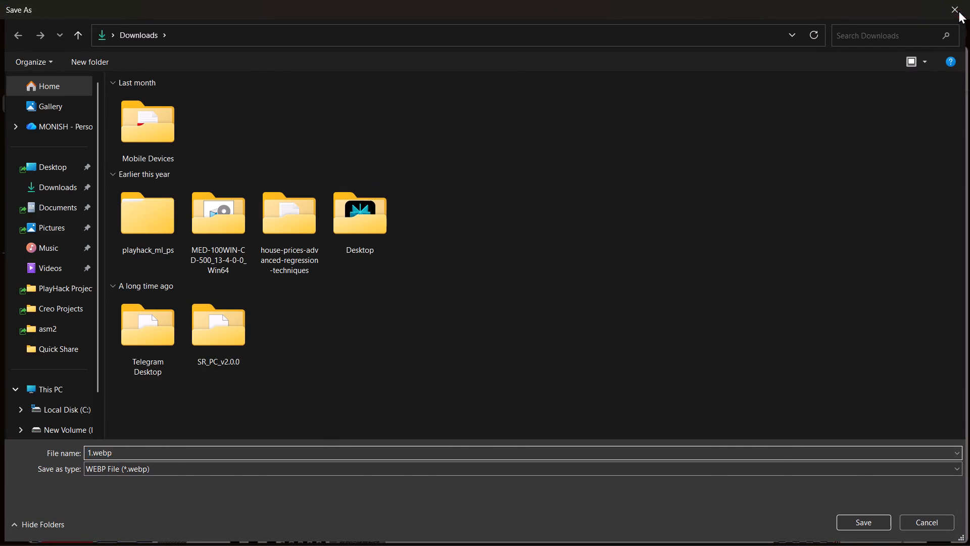
Enlarge the Calibrationtarget Charuco image until its entire marker grid fills the view.
scroll(261, 268, up, 1)
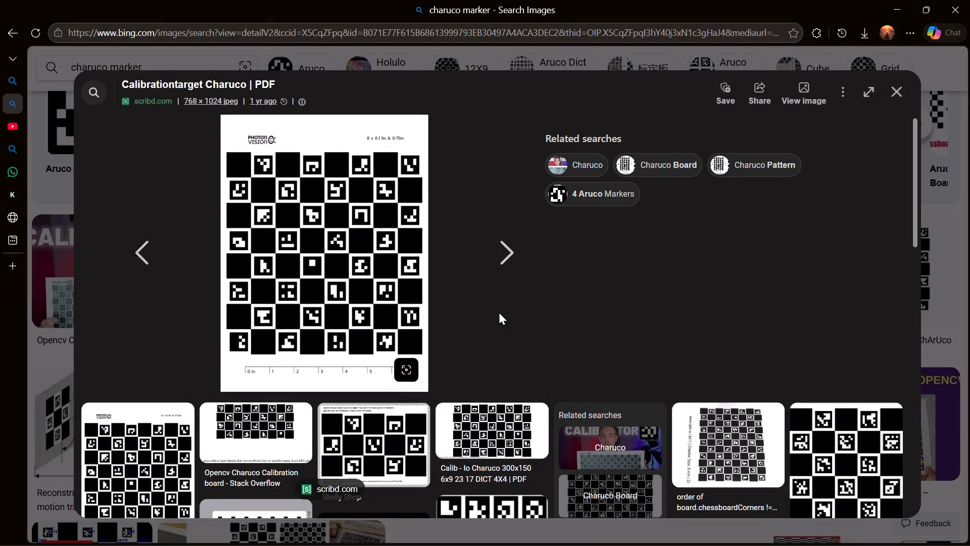
scroll(323, 274, up, 2)
ctrl+scroll(323, 274, up, 2)
ctrl+scroll(265, 263, up, 2)
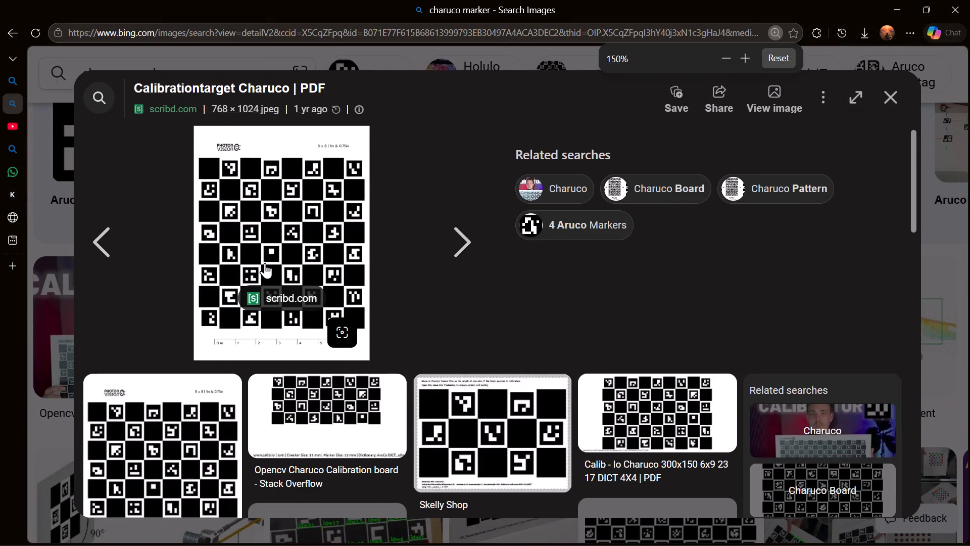
ctrl+scroll(265, 263, up, 1)
scroll(431, 323, down, 2)
scroll(431, 323, up, 1)
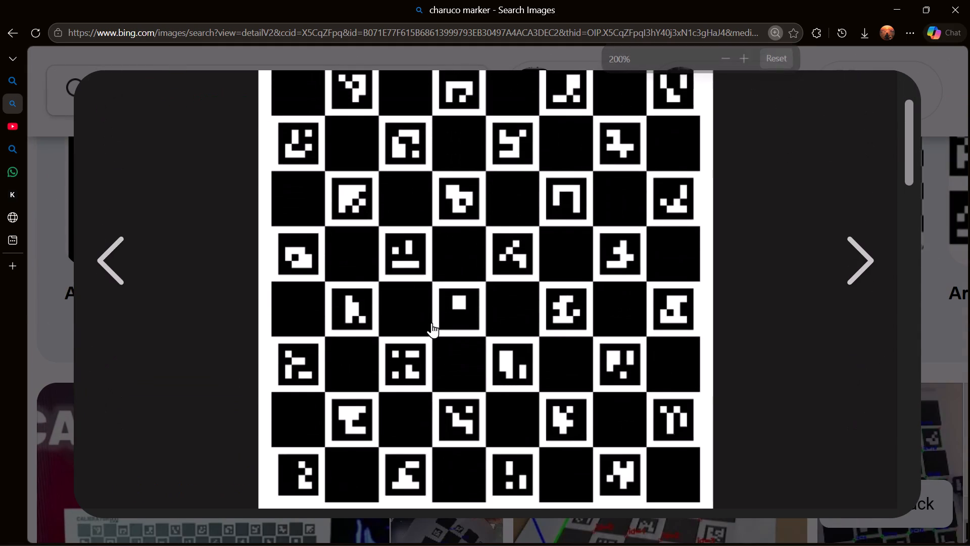
ctrl+scroll(431, 323, down, 1)
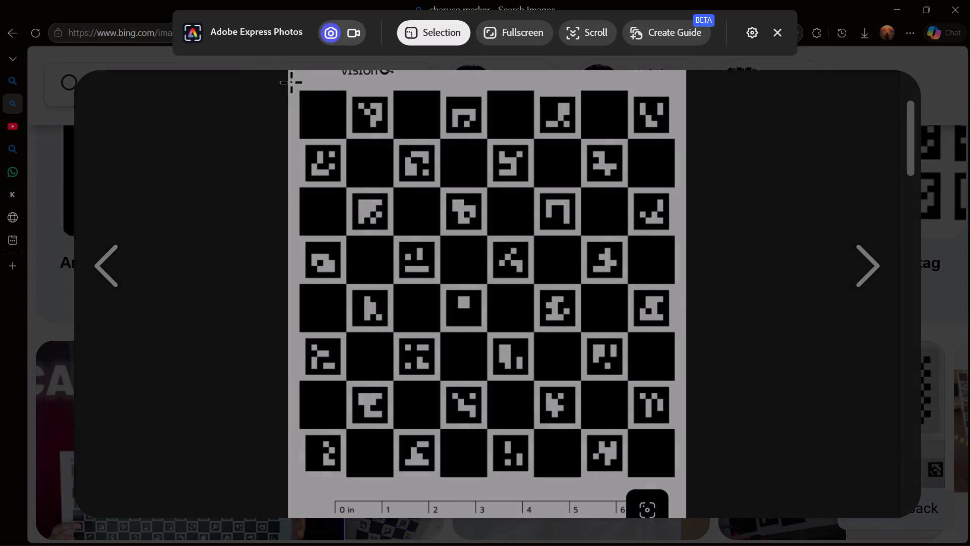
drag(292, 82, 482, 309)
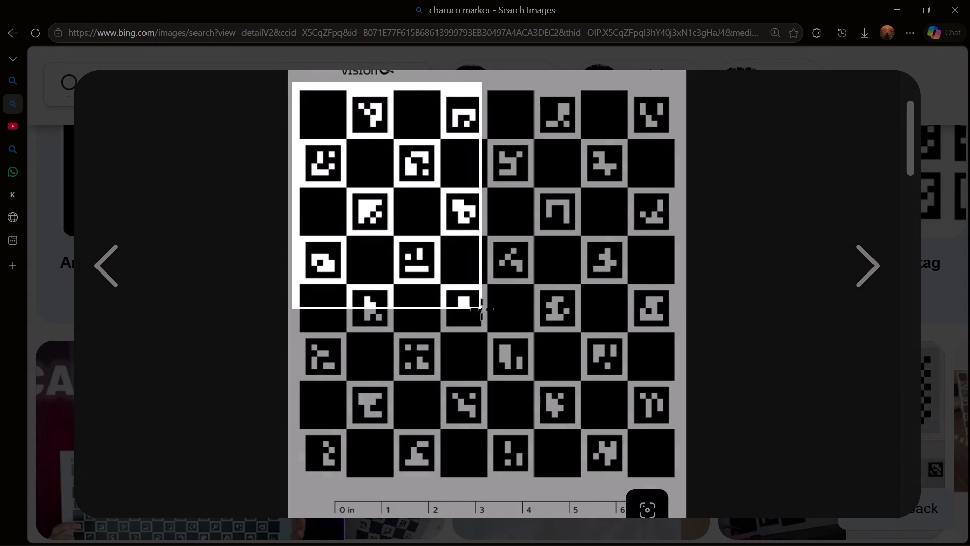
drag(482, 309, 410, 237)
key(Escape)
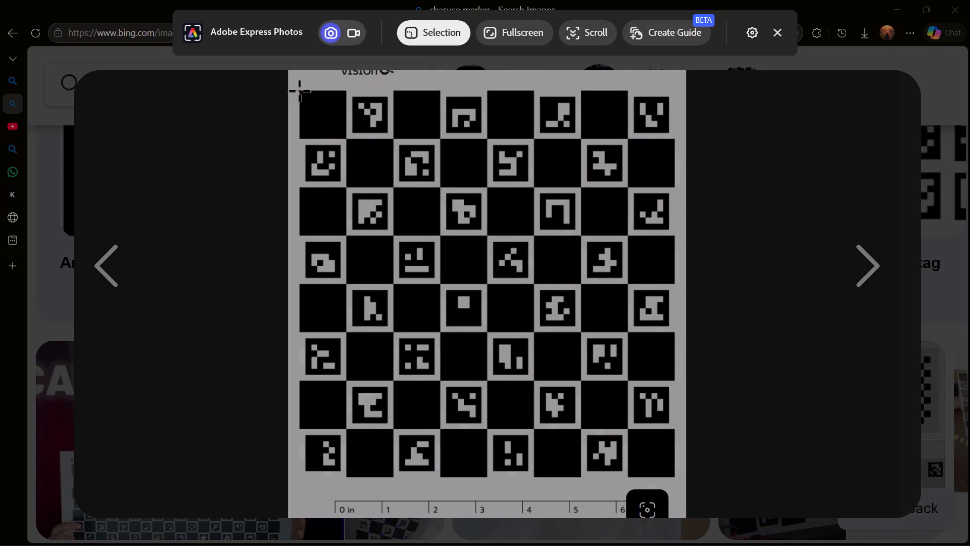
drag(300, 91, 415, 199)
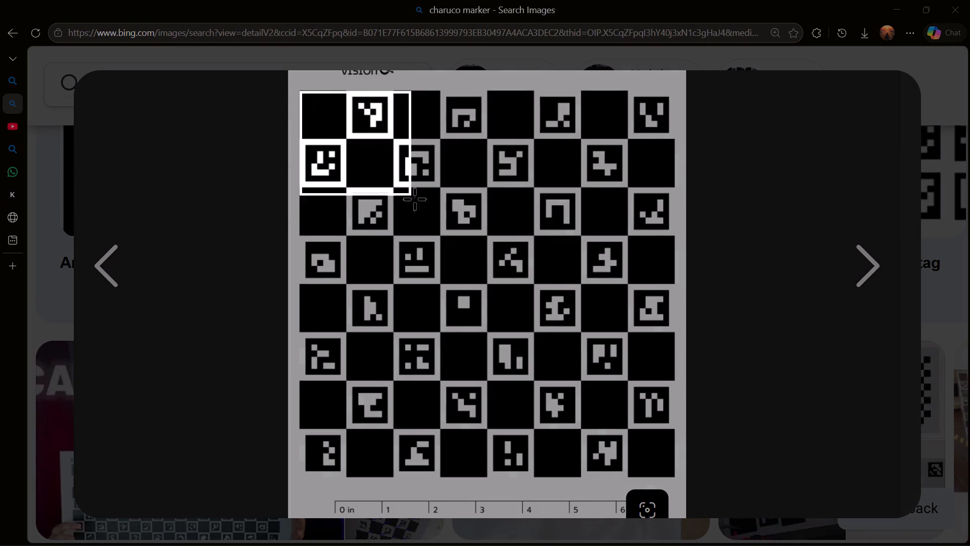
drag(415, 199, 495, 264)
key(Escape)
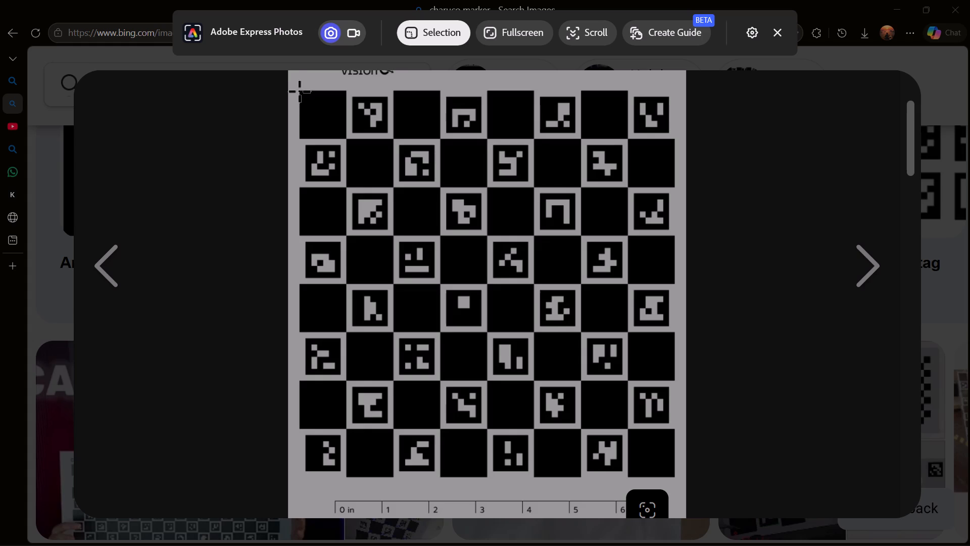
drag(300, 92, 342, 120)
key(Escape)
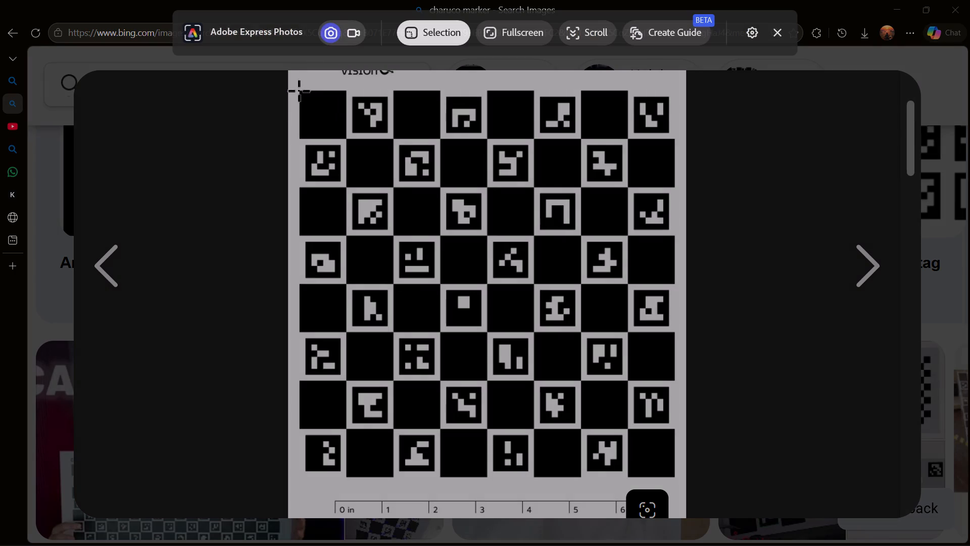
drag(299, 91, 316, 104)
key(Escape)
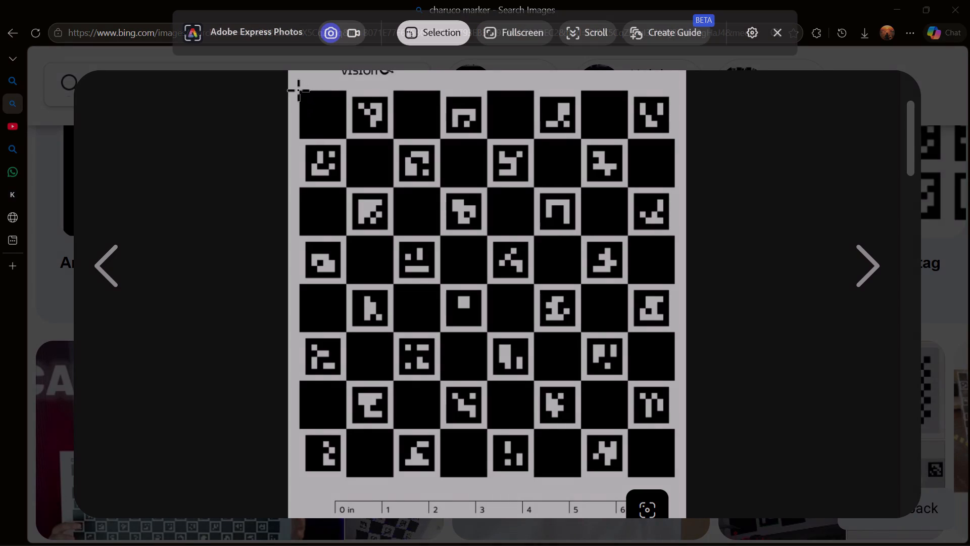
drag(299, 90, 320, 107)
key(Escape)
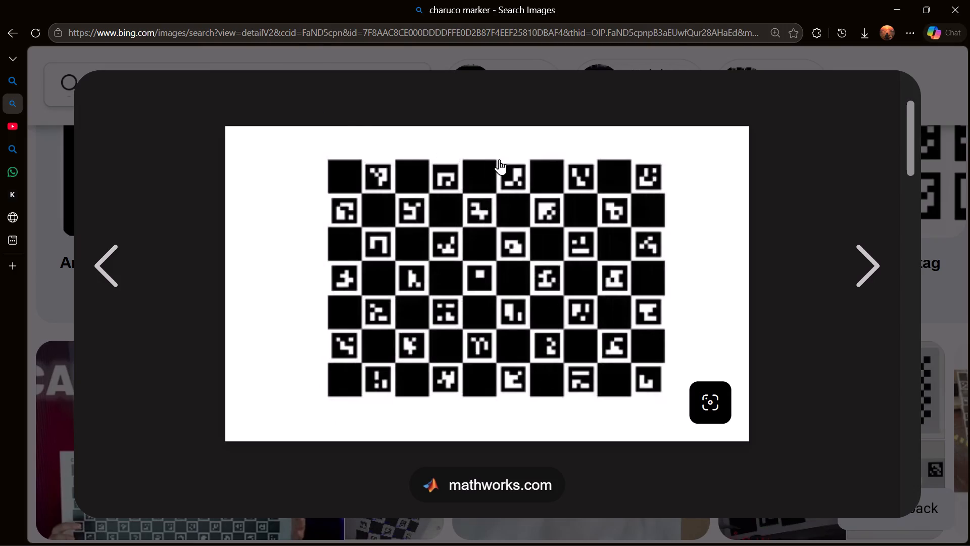
View the board image preceding the mathworks.com one, and return to the charuco marker image results.
click(121, 260)
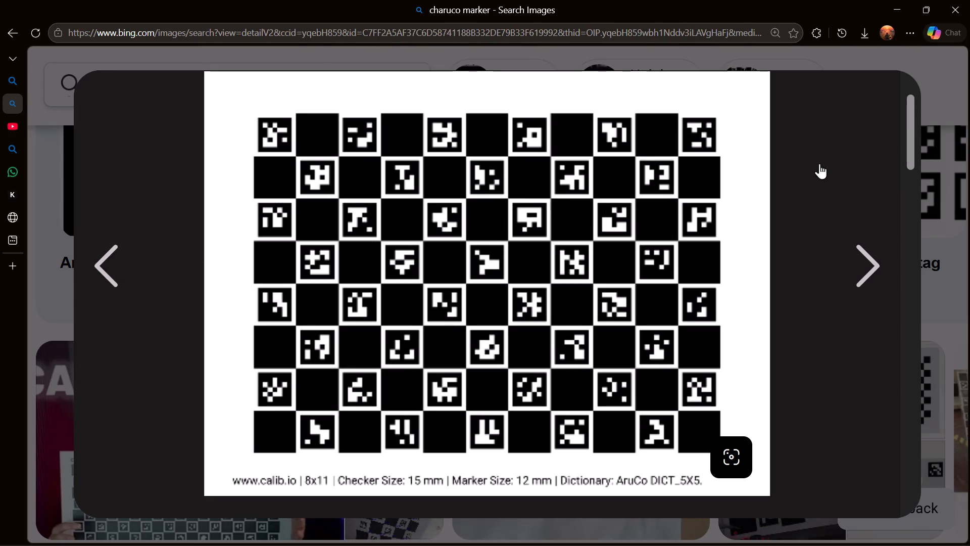
click(940, 172)
Look through the charuco marker image results for a suitable board pattern.
scroll(283, 279, up, 1)
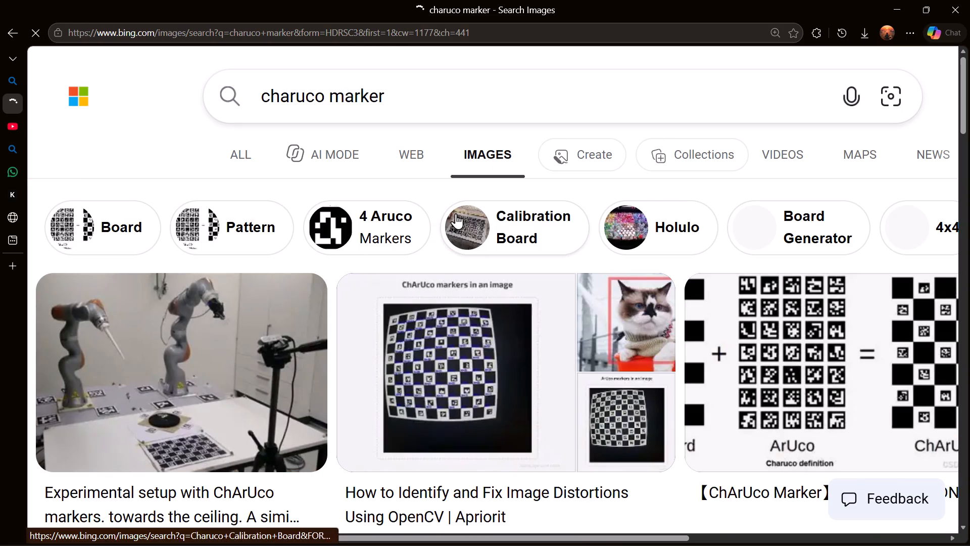
scroll(510, 277, down, 2)
ctrl+scroll(510, 277, down, 3)
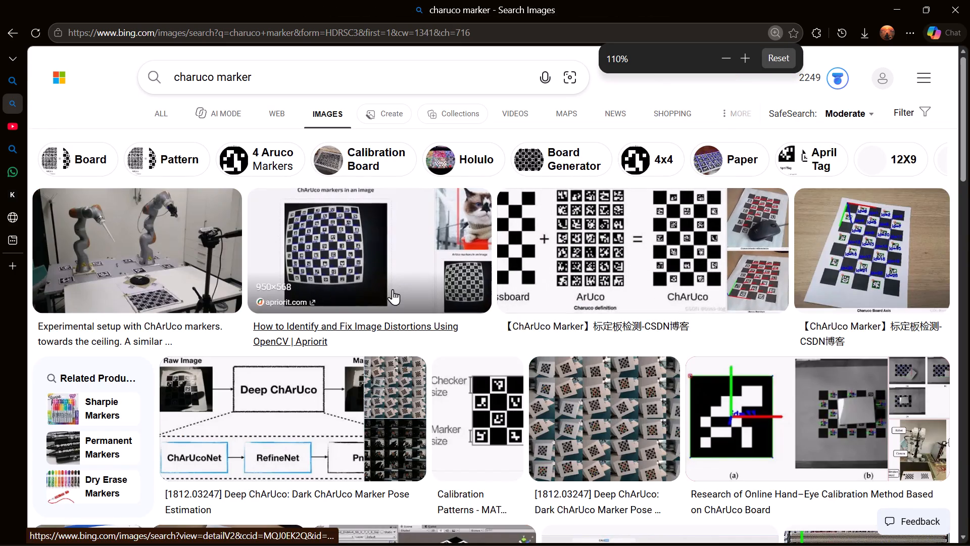
scroll(432, 280, down, 3)
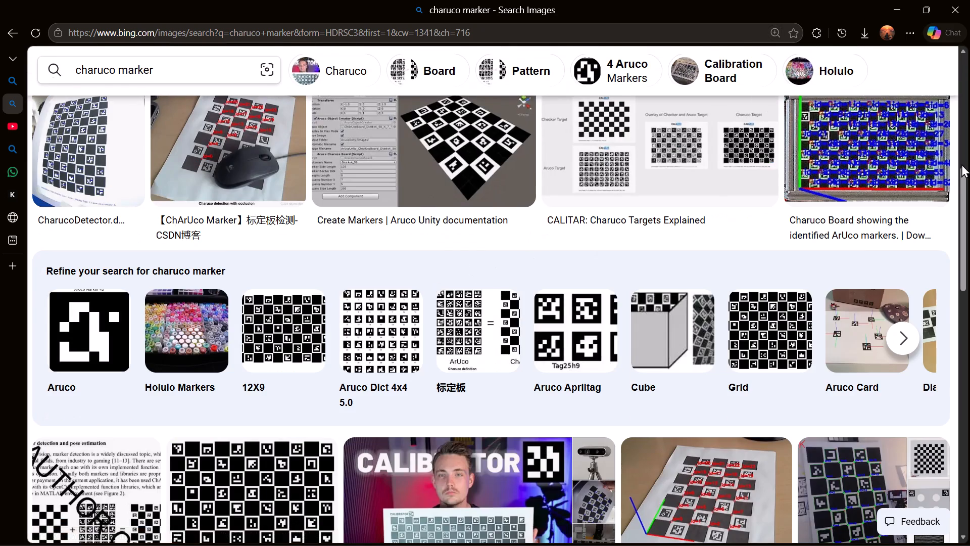
scroll(505, 229, down, 1)
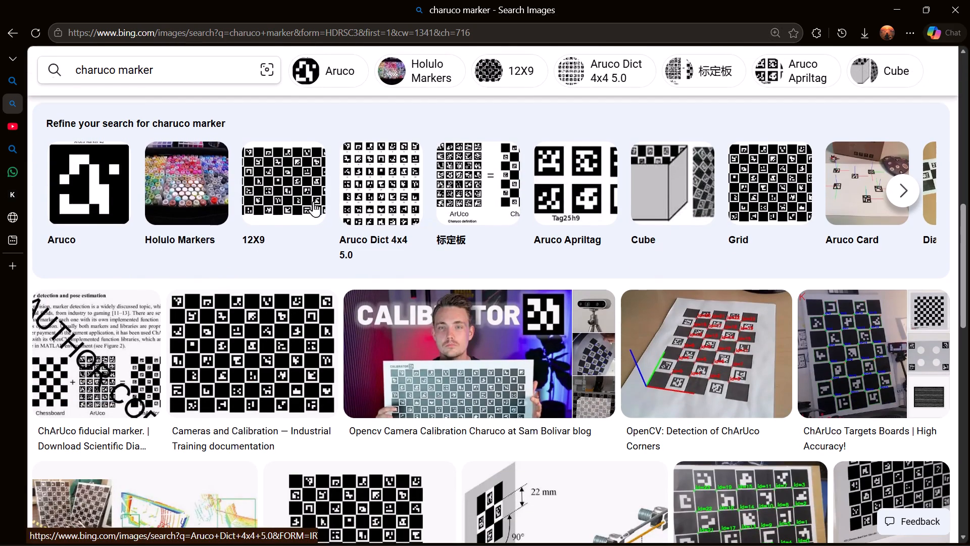
scroll(380, 290, down, 3)
scroll(385, 287, up, 2)
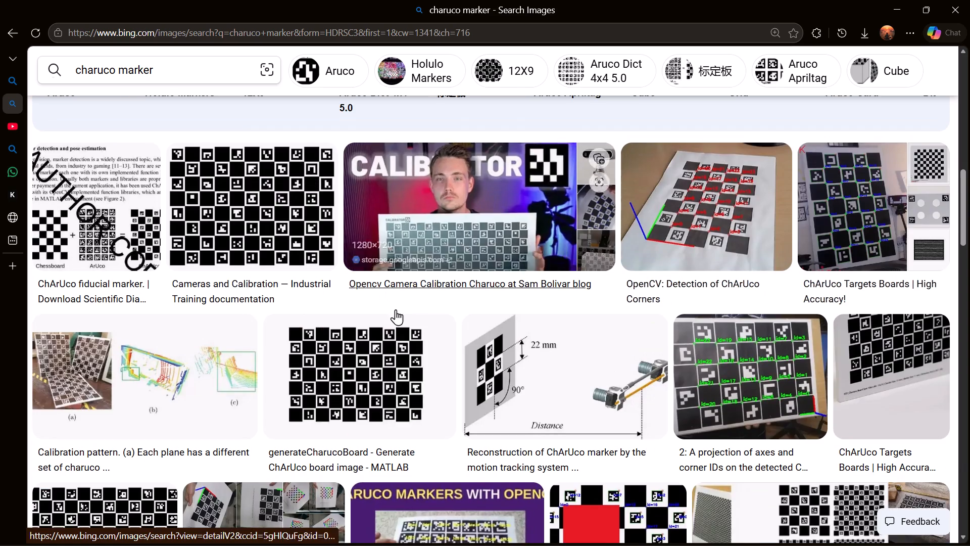
scroll(400, 338, down, 2)
scroll(402, 326, up, 3)
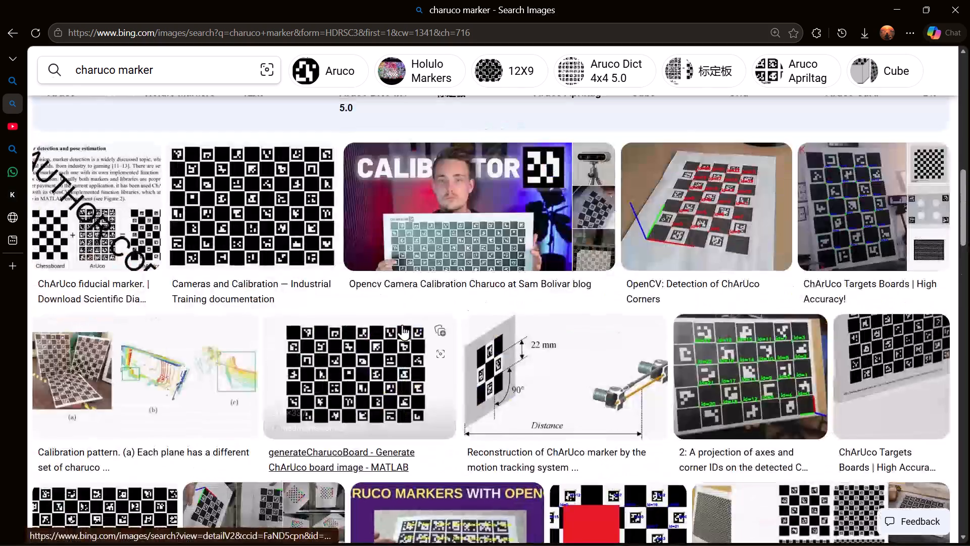
scroll(402, 325, up, 2)
scroll(753, 276, up, 1)
scroll(675, 271, up, 1)
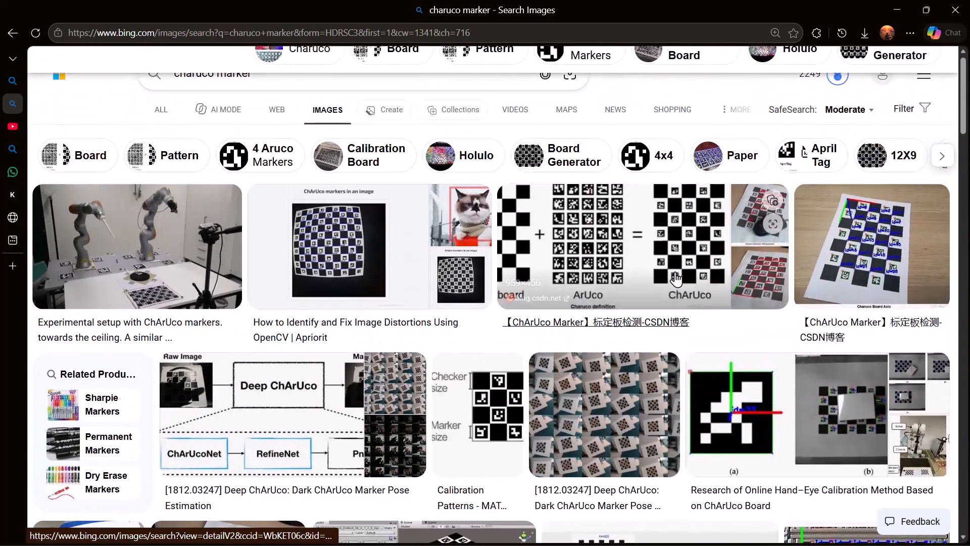
scroll(809, 290, down, 1)
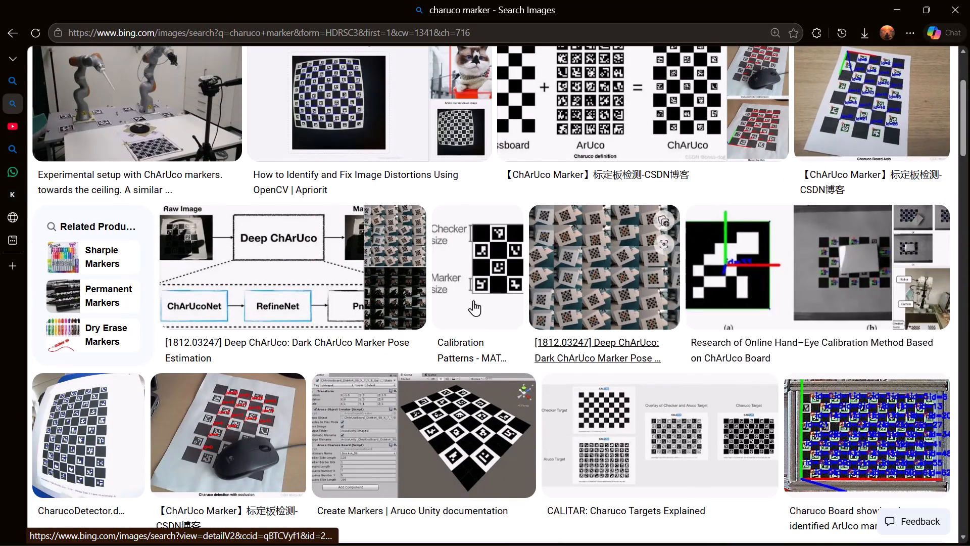
scroll(299, 259, up, 1)
scroll(467, 263, up, 1)
scroll(467, 263, down, 2)
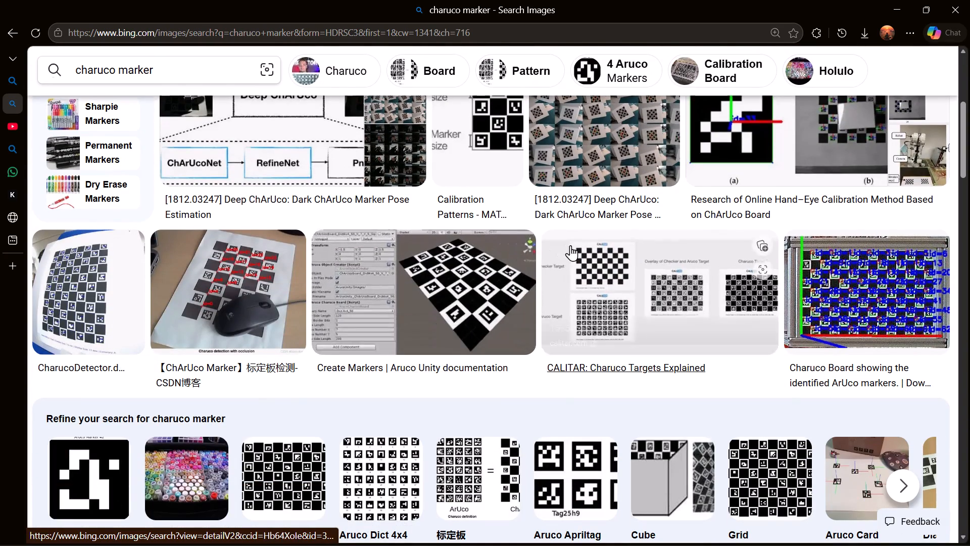
scroll(858, 299, down, 1)
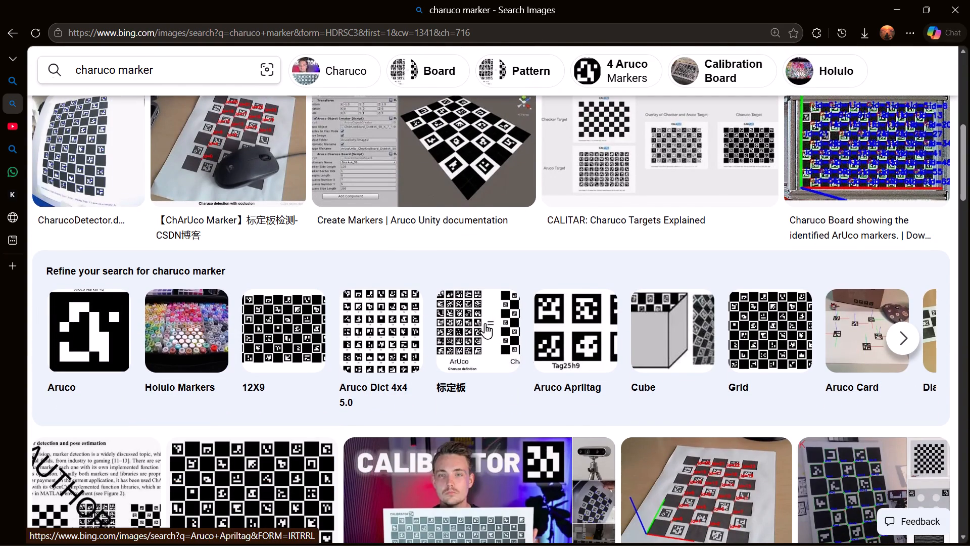
scroll(485, 323, down, 3)
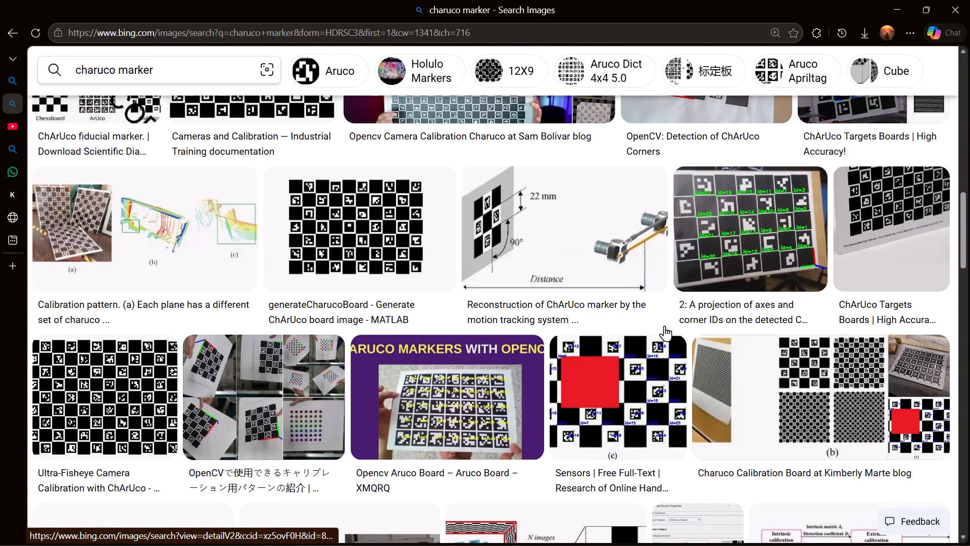
scroll(595, 243, down, 1)
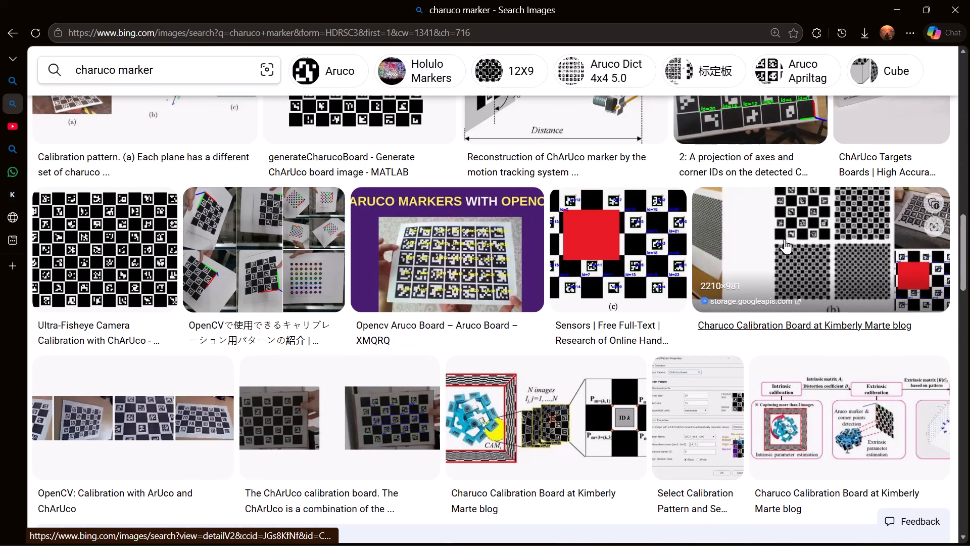
scroll(466, 351, down, 3)
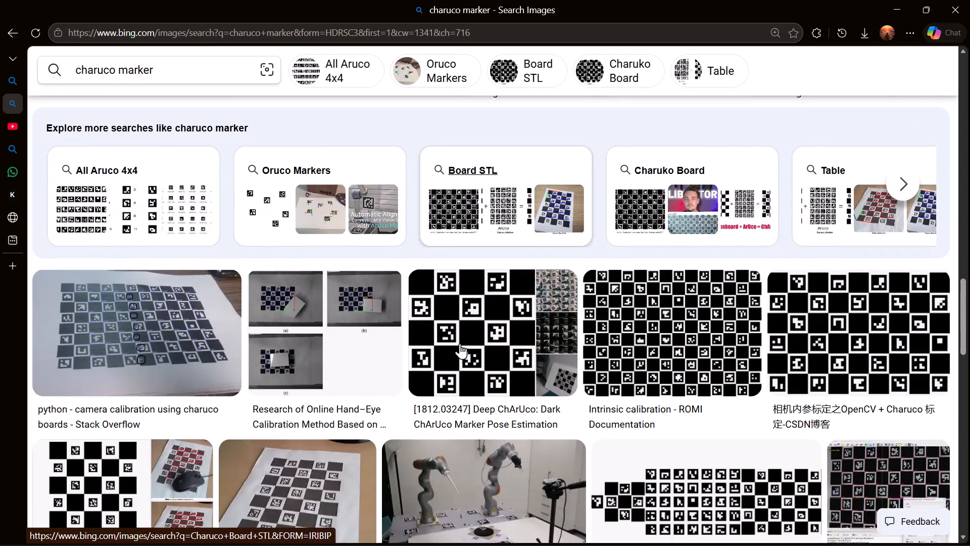
scroll(265, 269, up, 17)
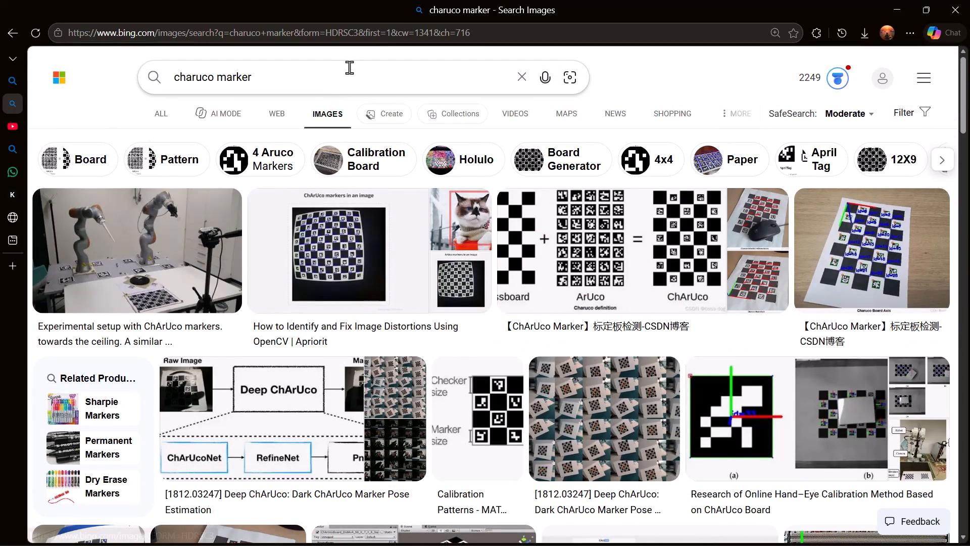
Search images for "charuco marker sqaure shape" and look through the results.
click(360, 79)
text(sq)
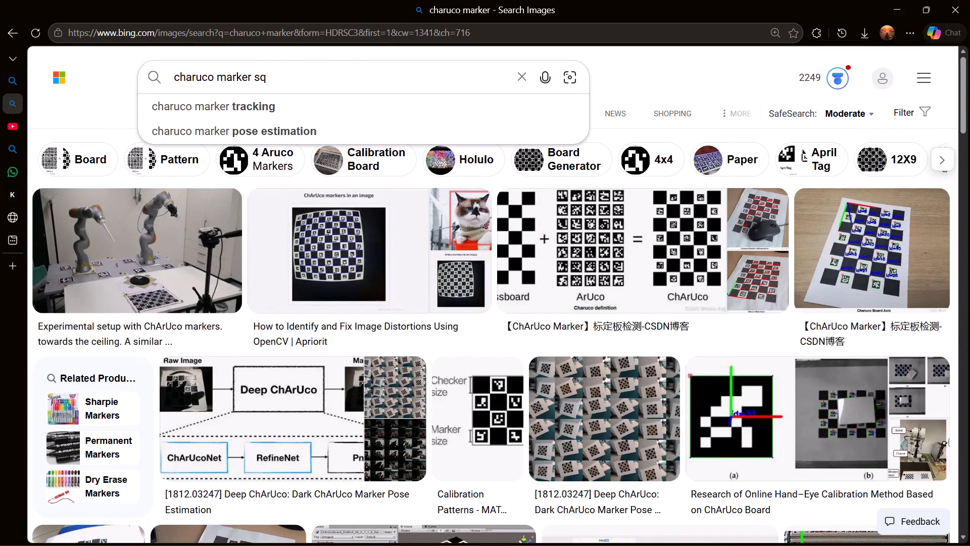
text(aure shape)
key(Return)
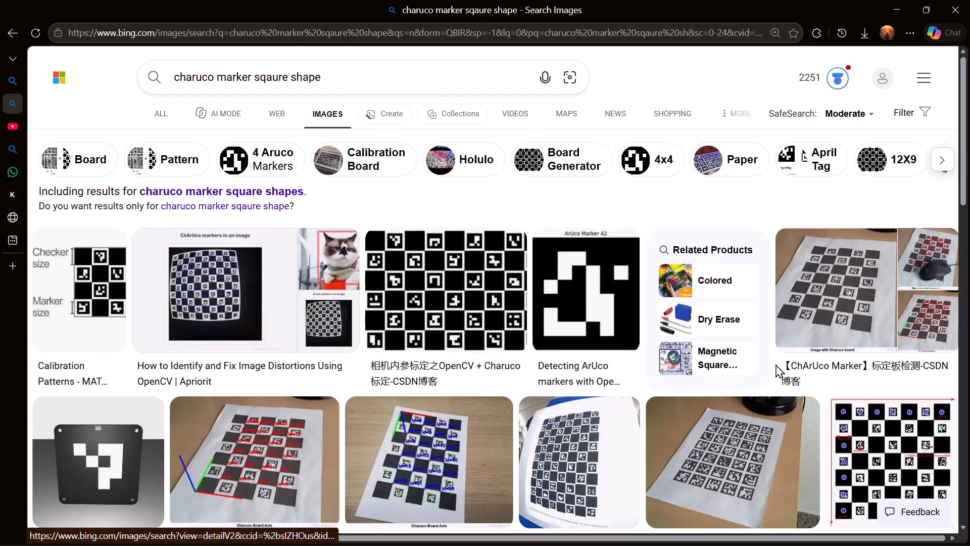
scroll(621, 353, down, 3)
scroll(320, 169, up, 2)
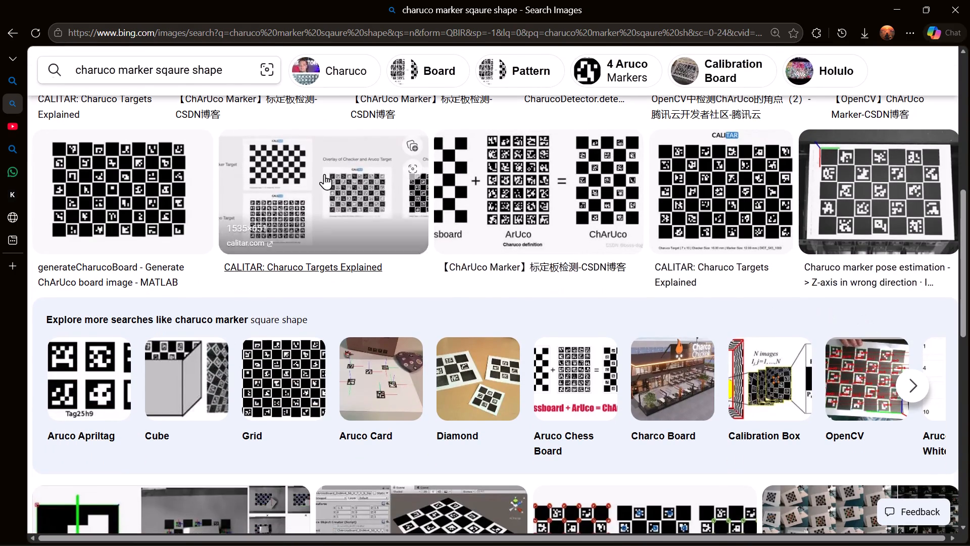
scroll(324, 174, up, 8)
Switch from image results to all results, using the corrected query "charuco marker square shape".
click(163, 118)
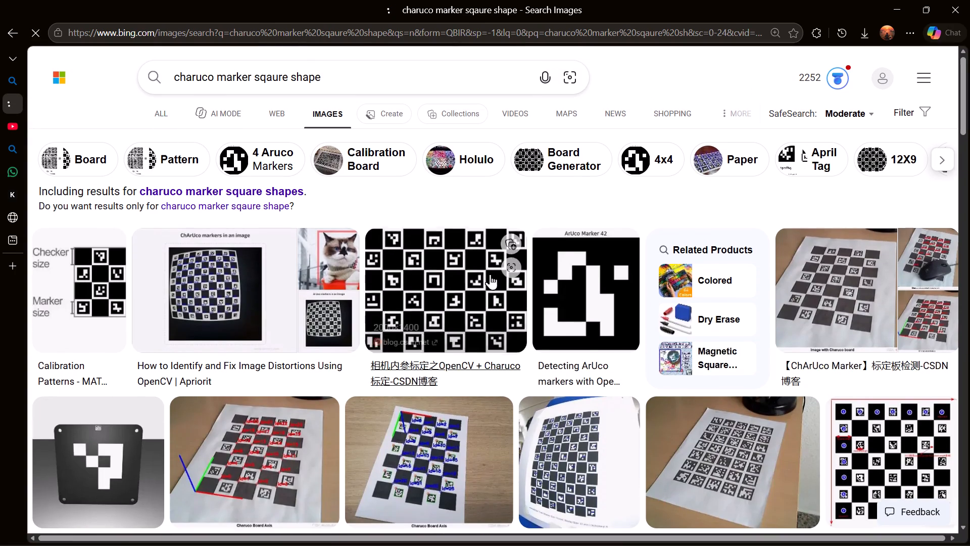
click(352, 190)
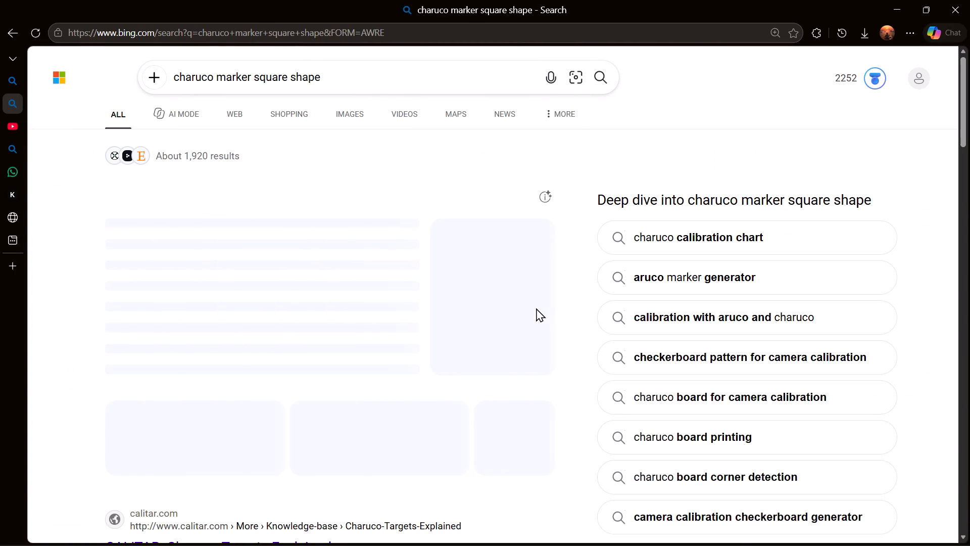
Examine the web results for charuco marker square shape for a usable board source.
scroll(577, 300, down, 2)
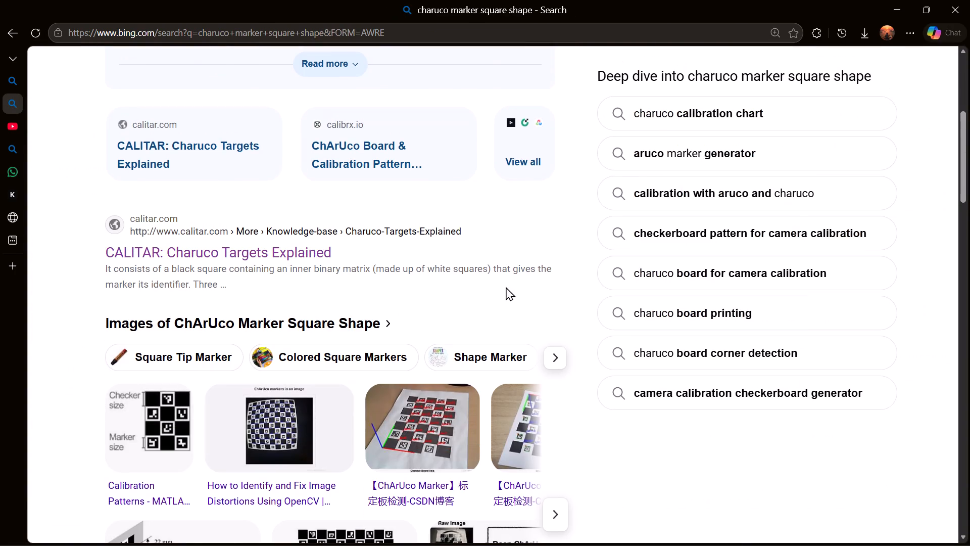
scroll(509, 235, up, 5)
scroll(437, 321, down, 3)
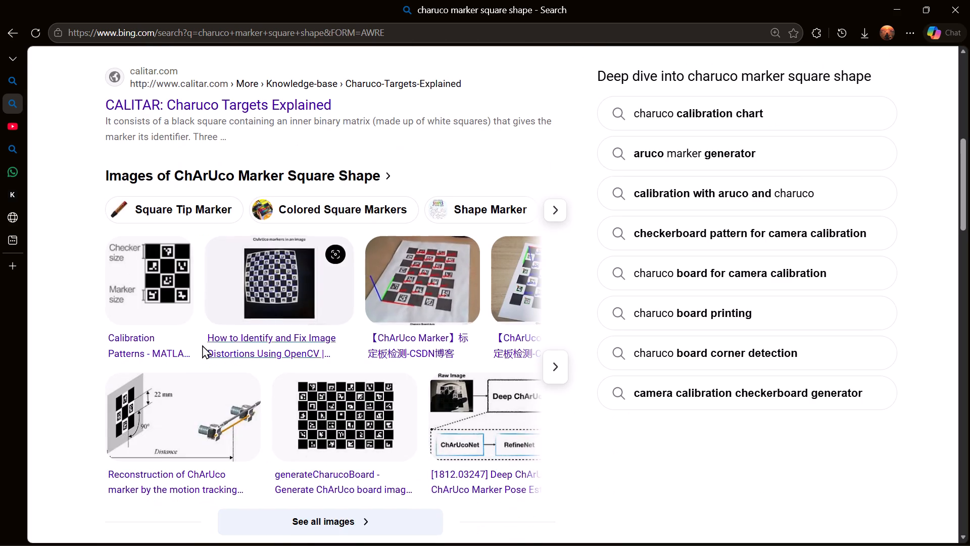
scroll(227, 171, up, 1)
scroll(262, 255, up, 4)
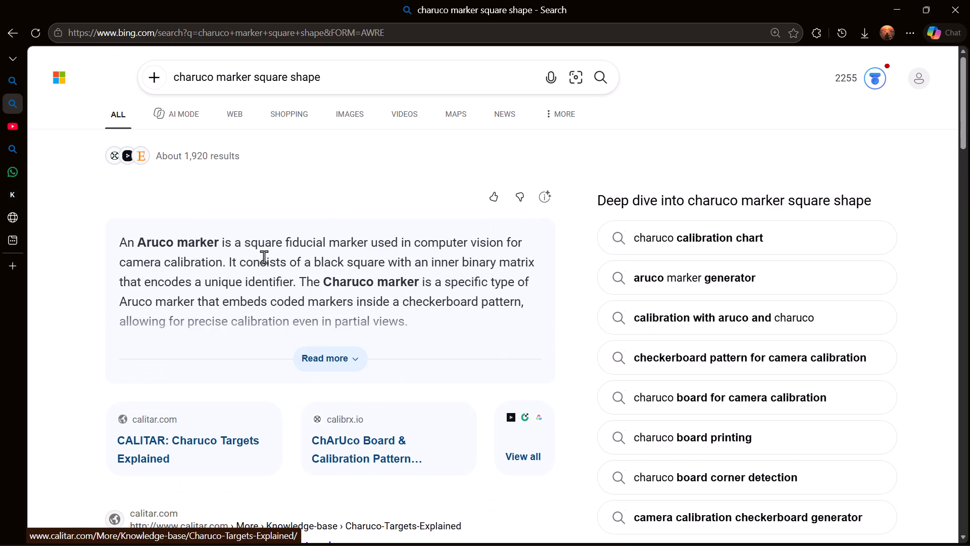
scroll(268, 261, down, 7)
scroll(272, 269, up, 1)
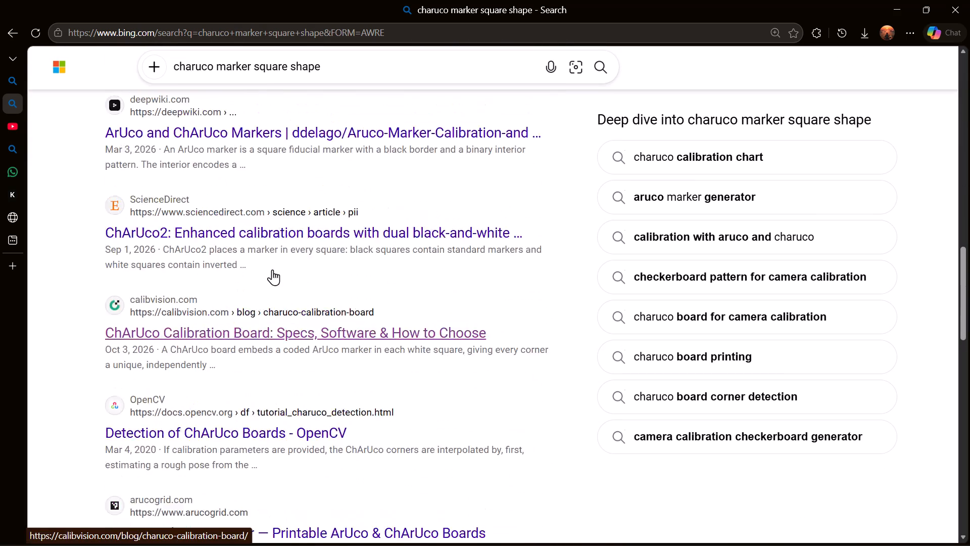
Extend the query to "download charuco marker square shape" and run the search.
click(220, 77)
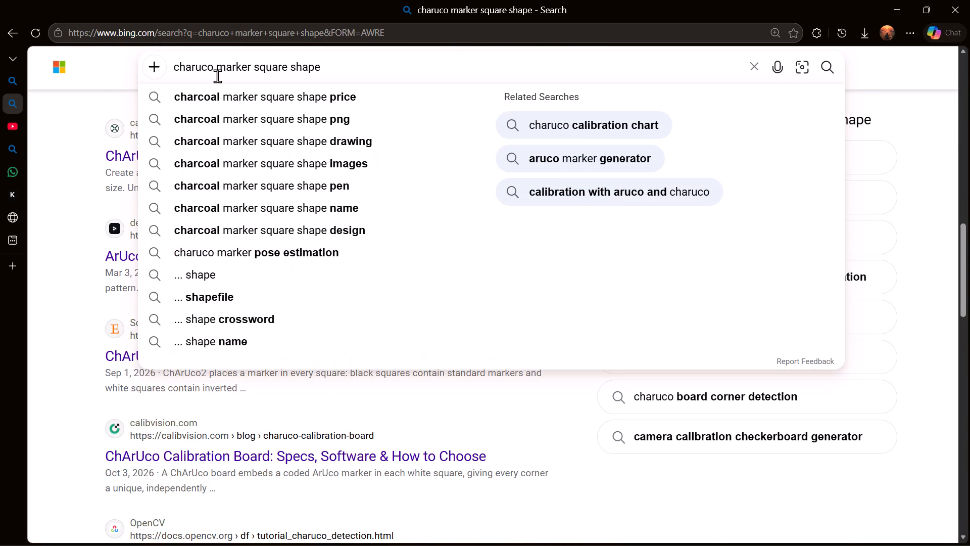
key(Left)
key(Left)
key(Left)
key(Left)
key(Left)
key(Left)
key(Left)
key(Left)
key(Left)
key(Left)
key(Left)
key(Left)
key(Left)
key(Left)
key(Left)
key(Left)
key(Left)
text(dow)
text(nload)
key(space)
key(Return)
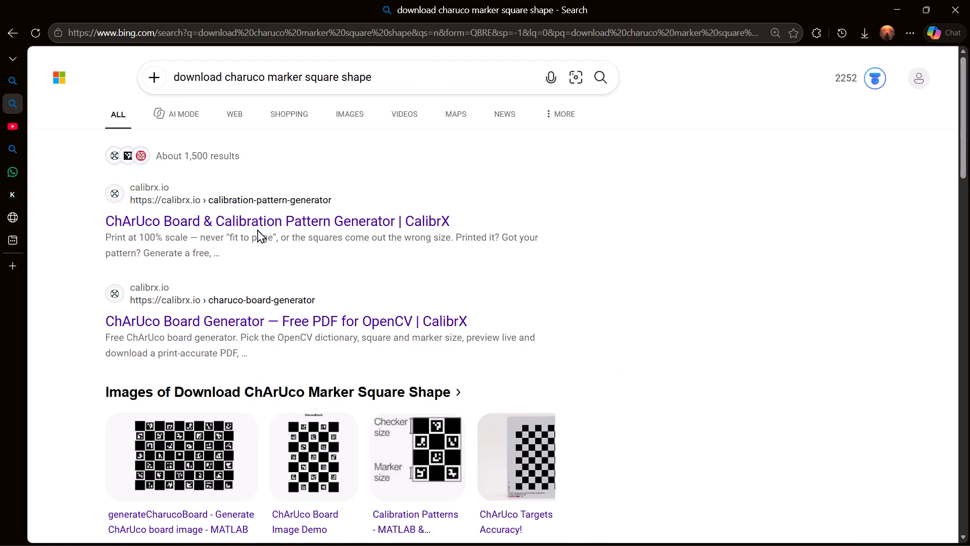
Open CalibrX's ChArUco Board & Calibration Pattern Generator result.
click(262, 223)
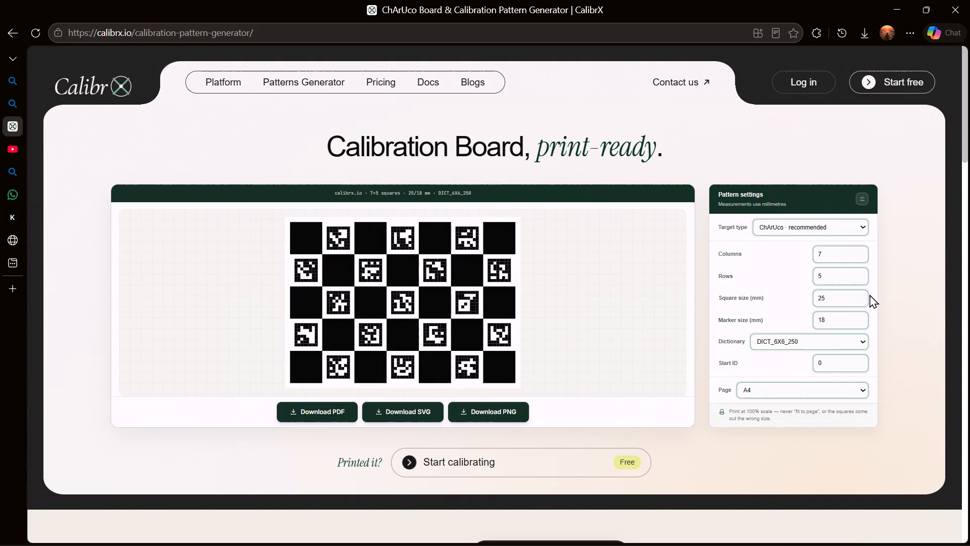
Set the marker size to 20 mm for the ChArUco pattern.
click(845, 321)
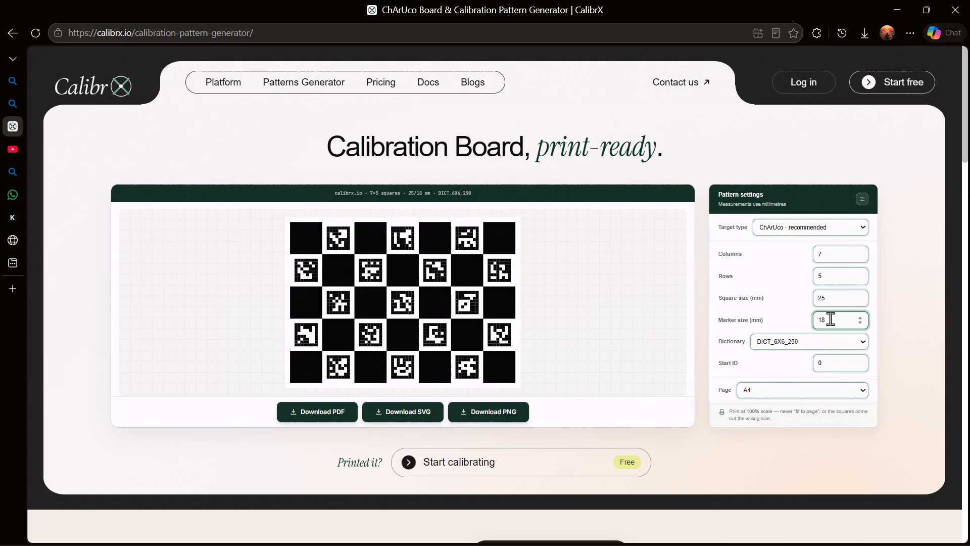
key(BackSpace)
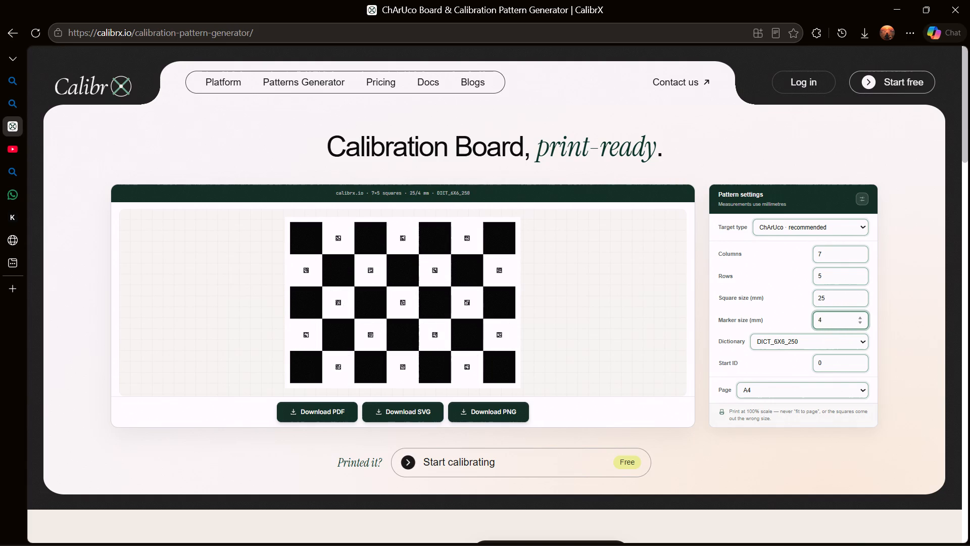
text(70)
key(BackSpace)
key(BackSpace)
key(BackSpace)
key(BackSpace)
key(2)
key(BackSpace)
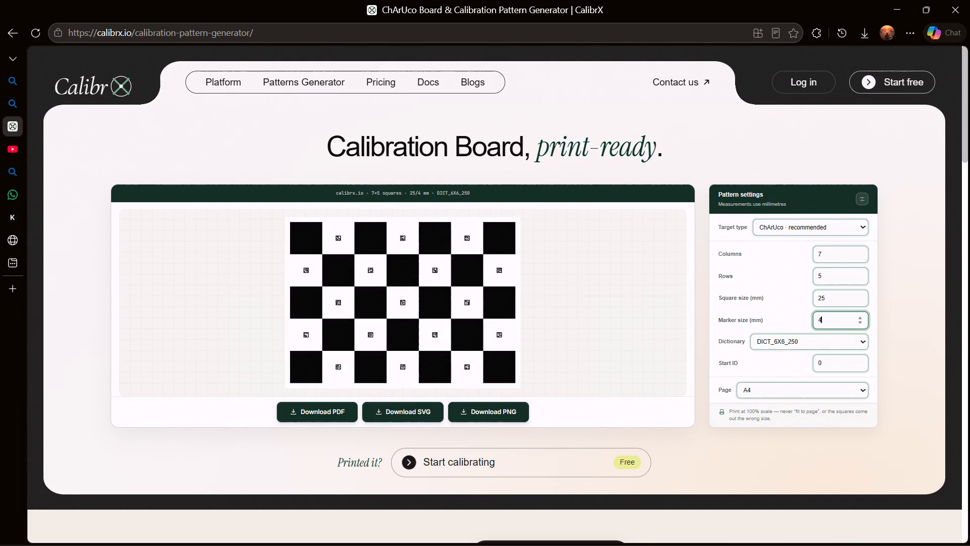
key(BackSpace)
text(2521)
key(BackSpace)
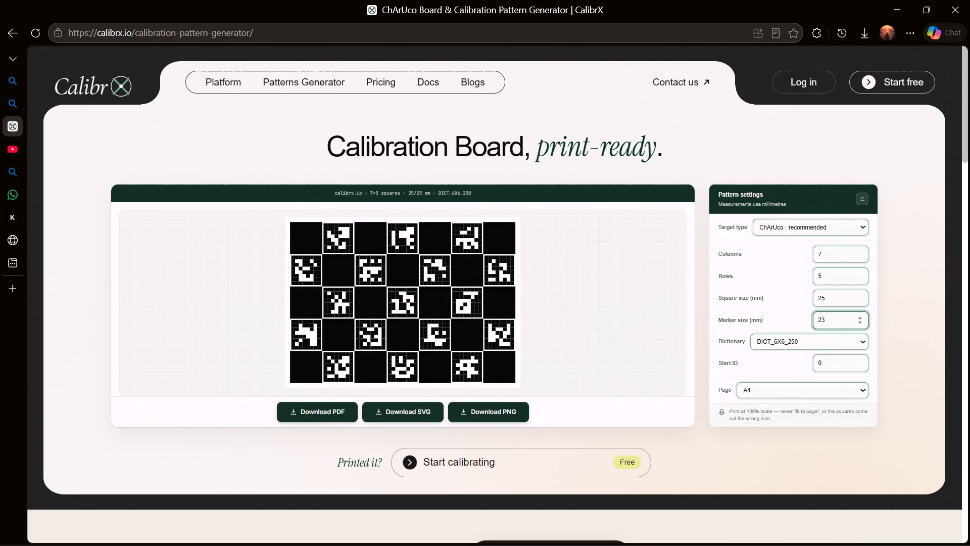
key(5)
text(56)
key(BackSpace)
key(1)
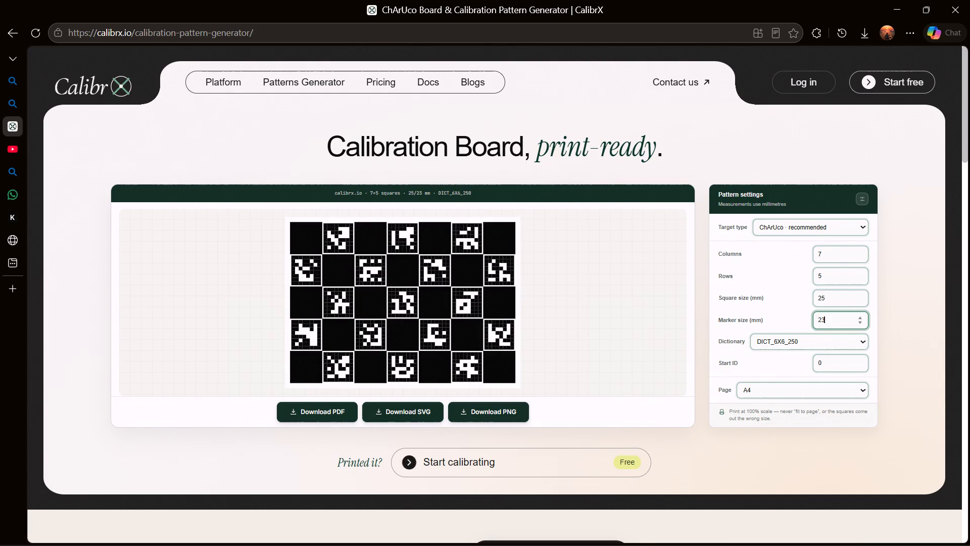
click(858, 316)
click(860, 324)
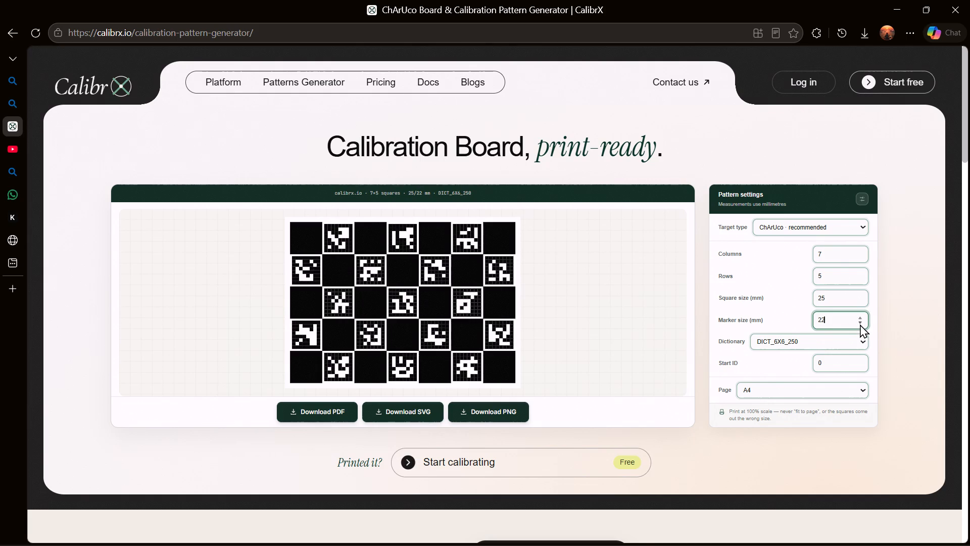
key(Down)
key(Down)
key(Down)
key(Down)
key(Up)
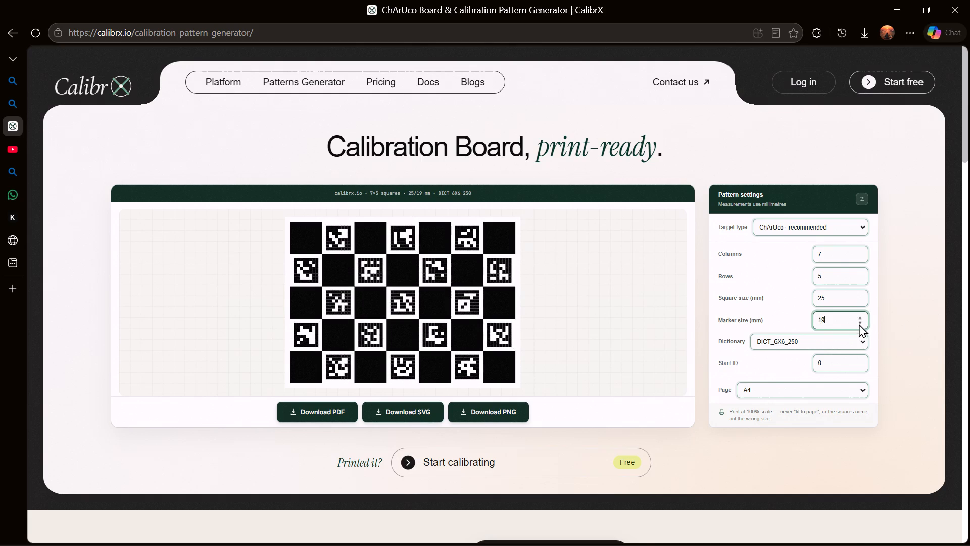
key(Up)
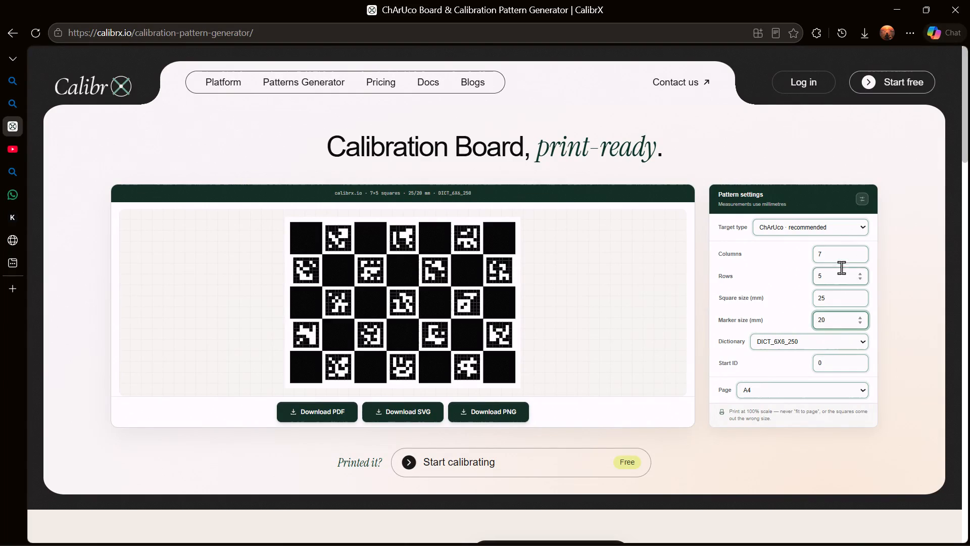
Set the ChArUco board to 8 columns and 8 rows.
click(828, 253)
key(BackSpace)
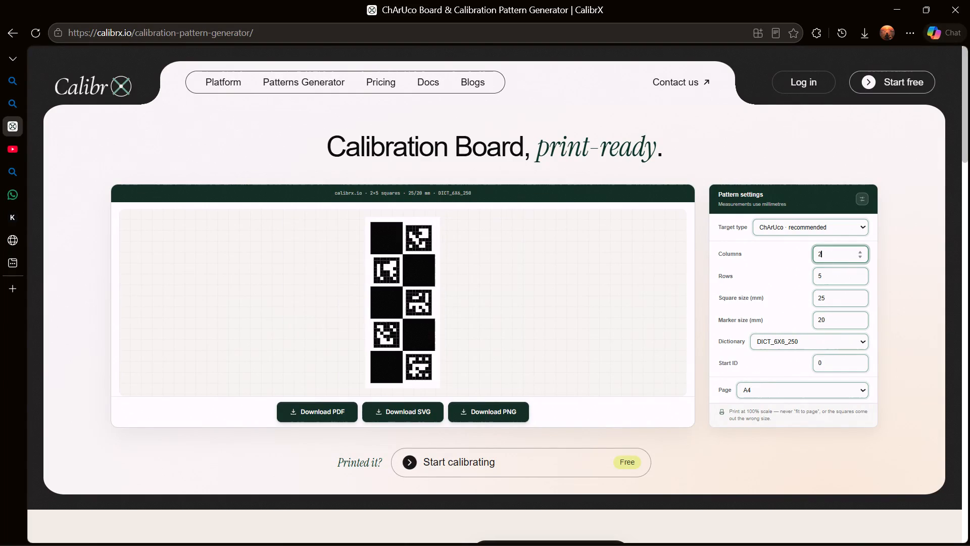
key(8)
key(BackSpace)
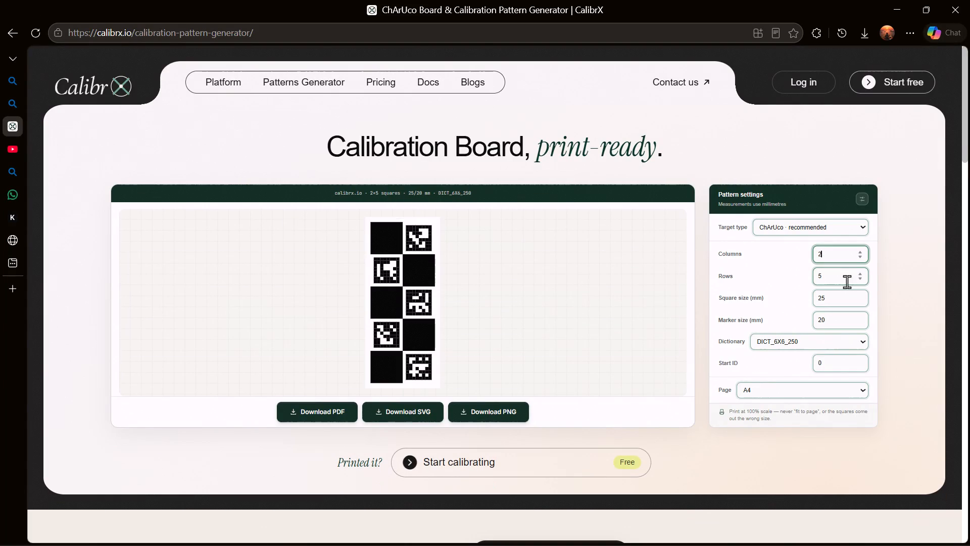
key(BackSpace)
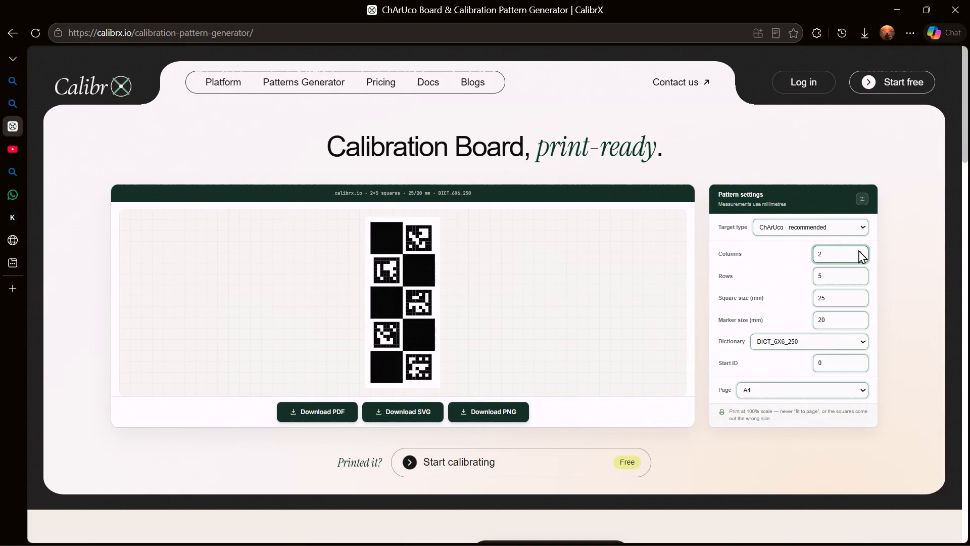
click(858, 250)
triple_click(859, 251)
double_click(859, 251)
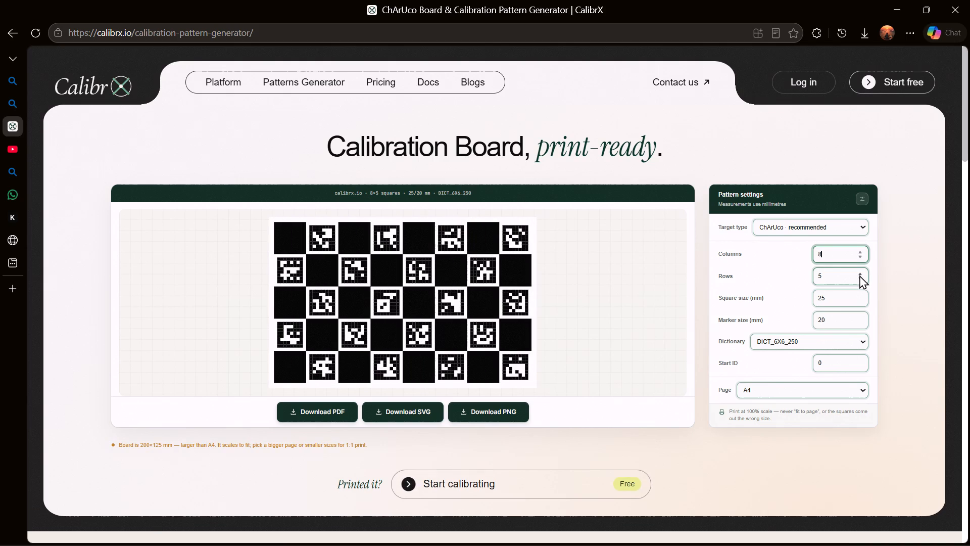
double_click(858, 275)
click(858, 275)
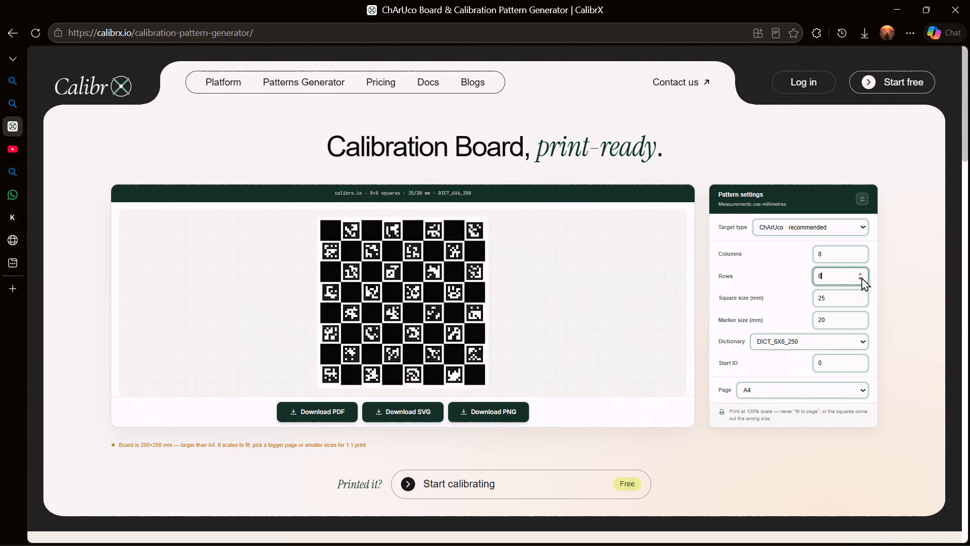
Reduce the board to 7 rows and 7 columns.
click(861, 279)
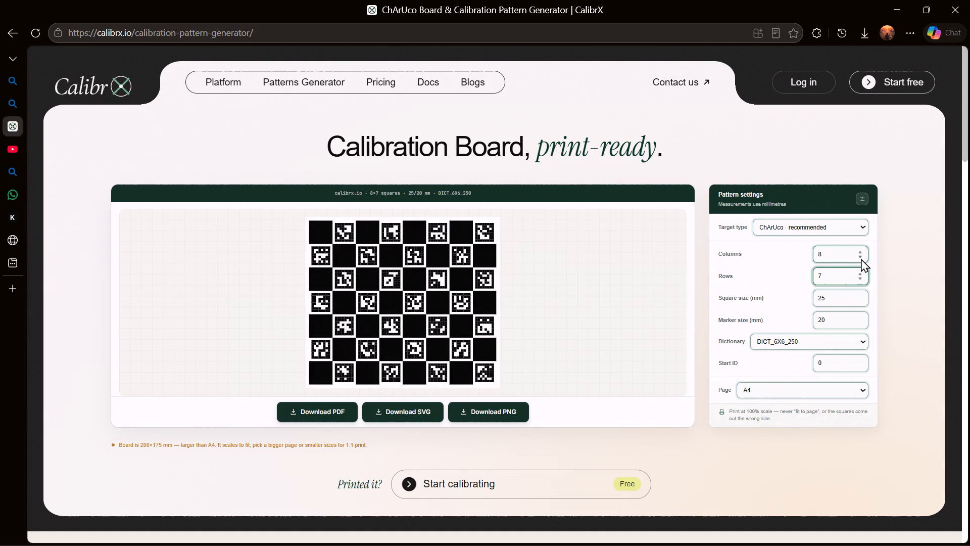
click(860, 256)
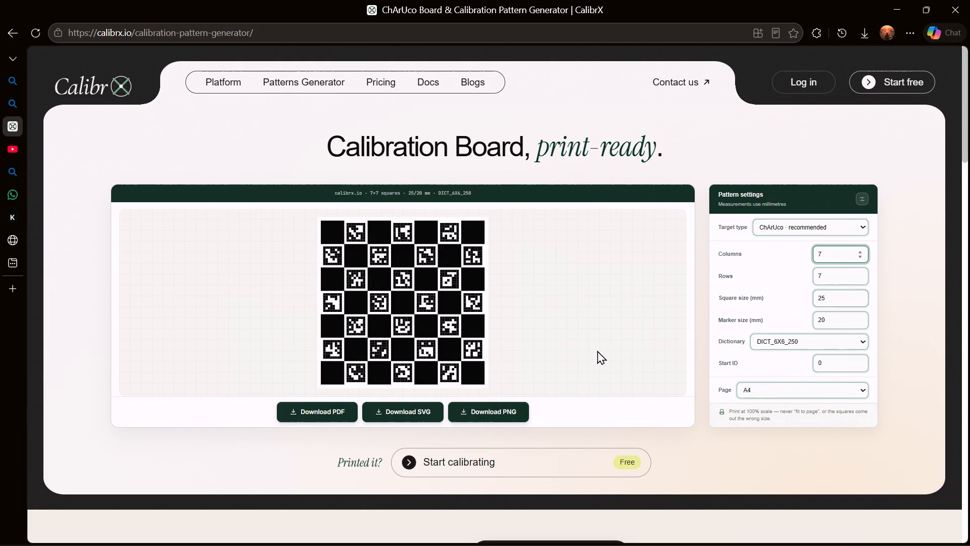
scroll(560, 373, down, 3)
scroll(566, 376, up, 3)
Set the board to 6 columns and 6 rows.
click(859, 256)
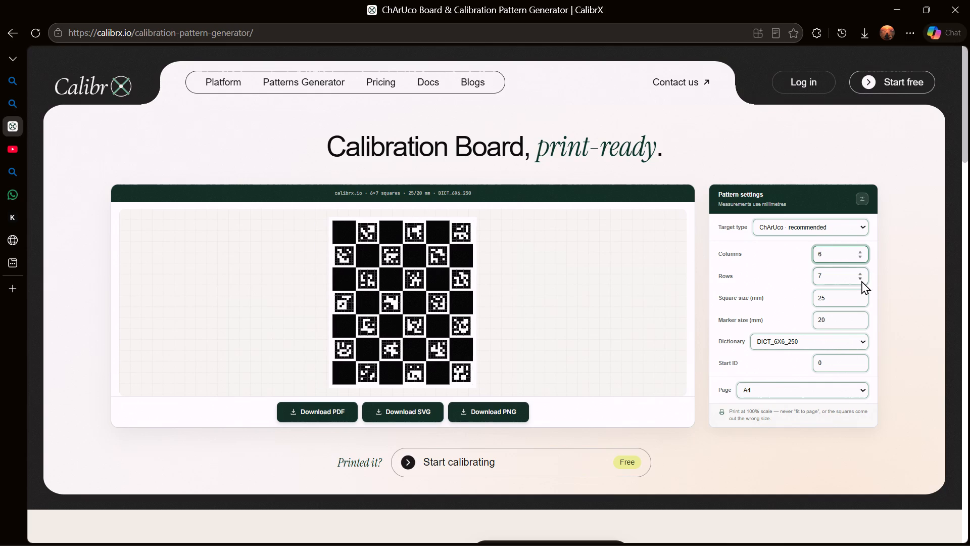
click(859, 279)
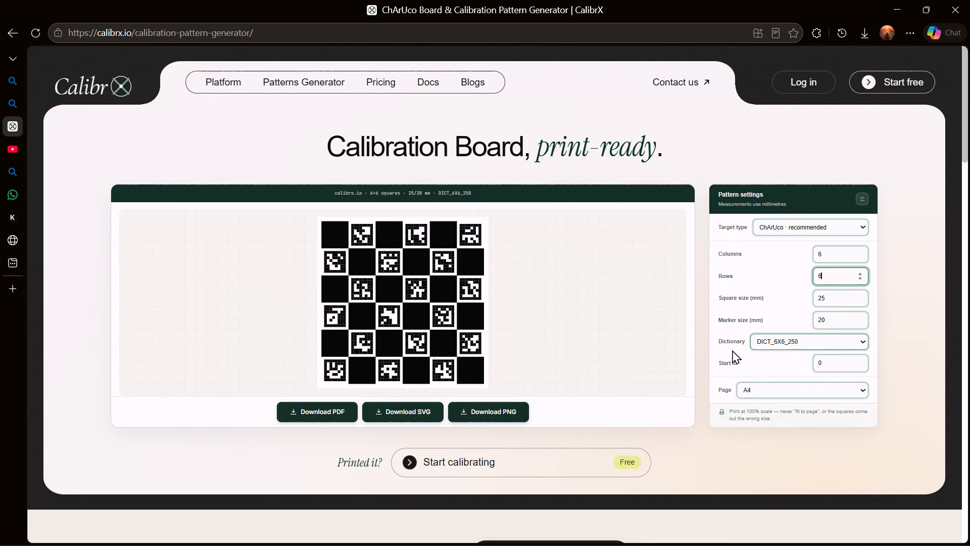
Set the square size to 30 mm and the marker size to 25 mm.
triple_click(859, 296)
double_click(859, 296)
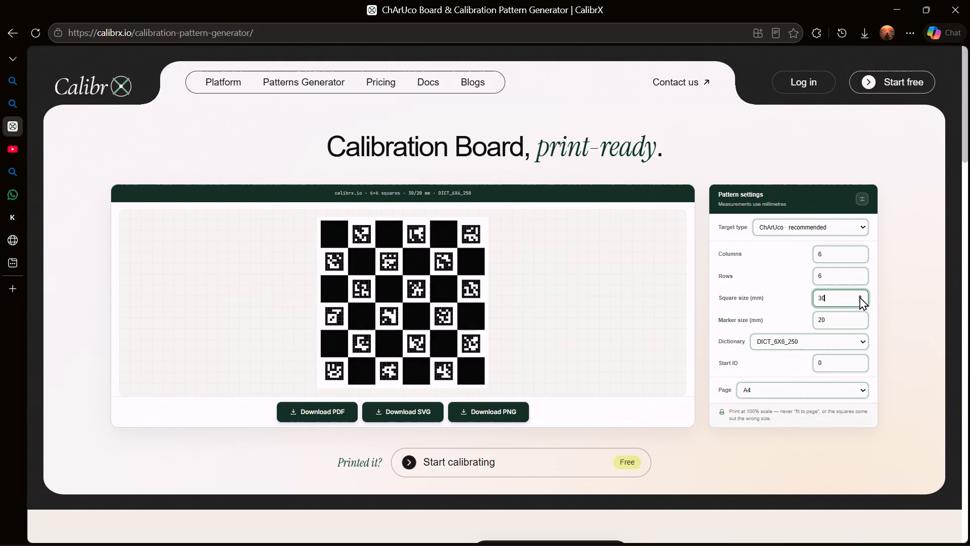
triple_click(859, 317)
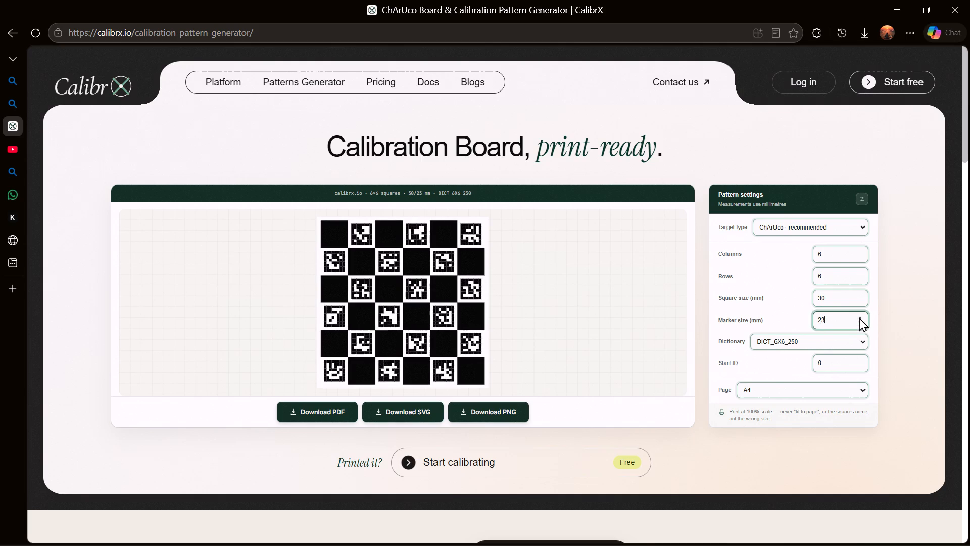
double_click(859, 317)
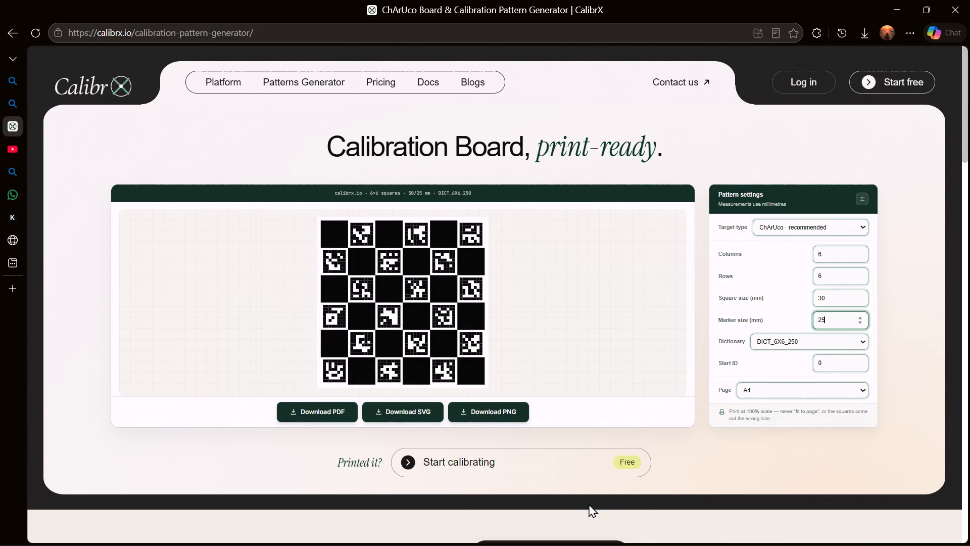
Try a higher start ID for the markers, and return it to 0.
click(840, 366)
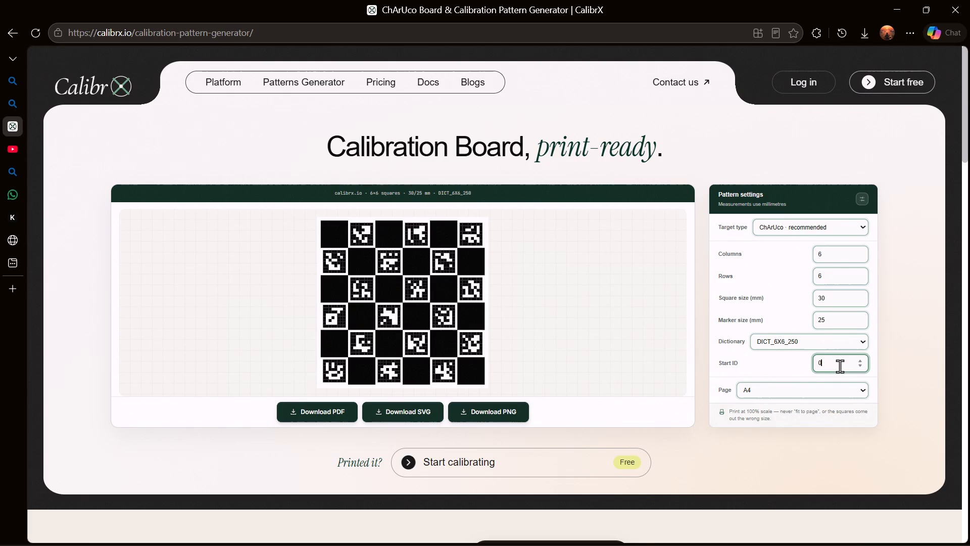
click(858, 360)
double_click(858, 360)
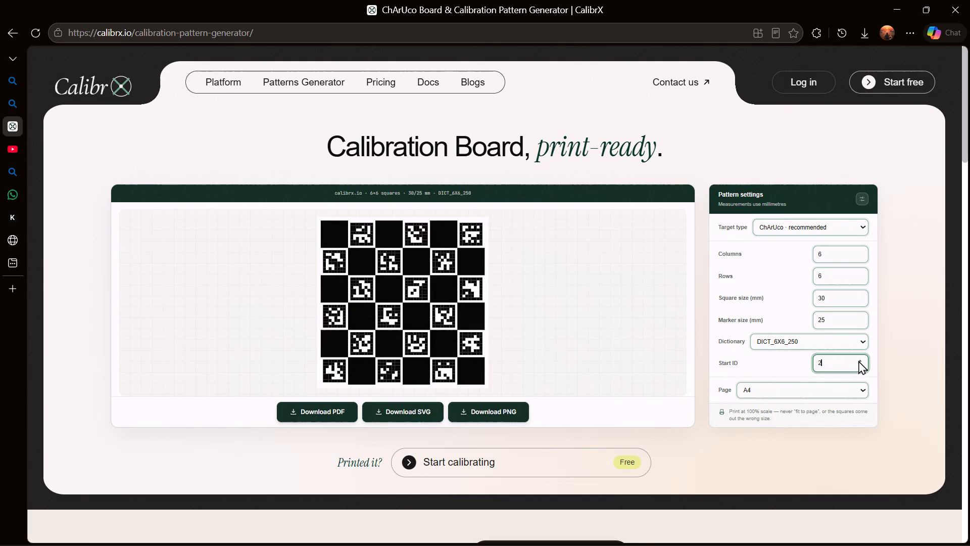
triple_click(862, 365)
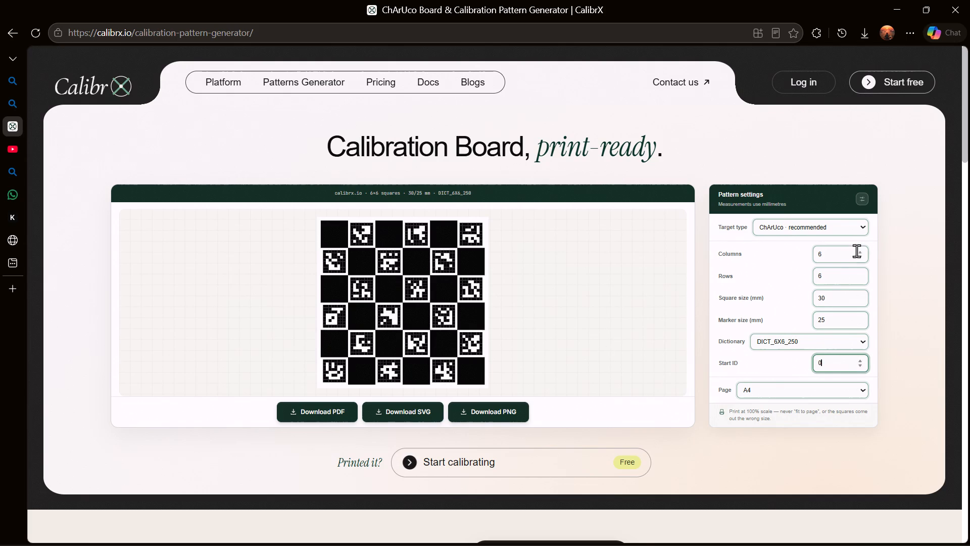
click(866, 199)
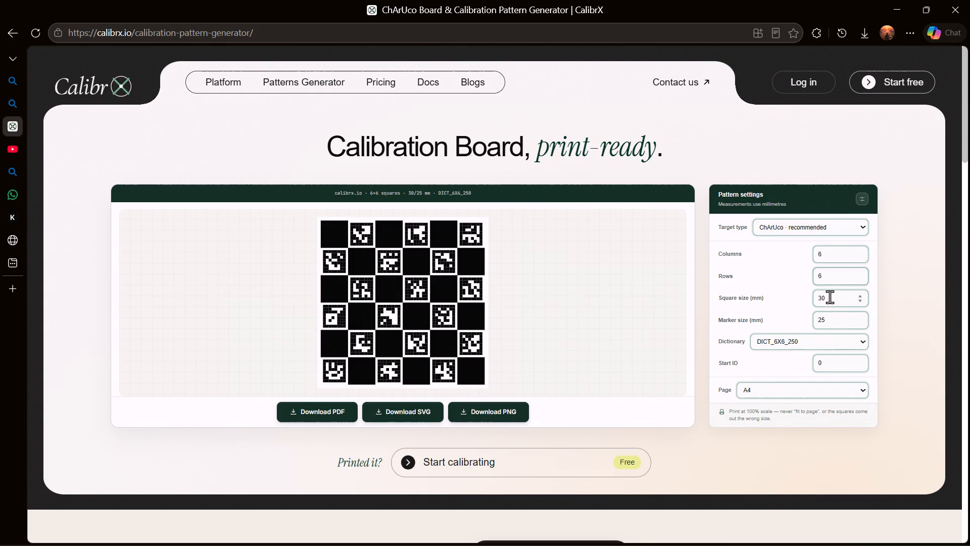
Download the configured ChArUco board as a PNG and open the image in Adobe Express Photos.
click(470, 416)
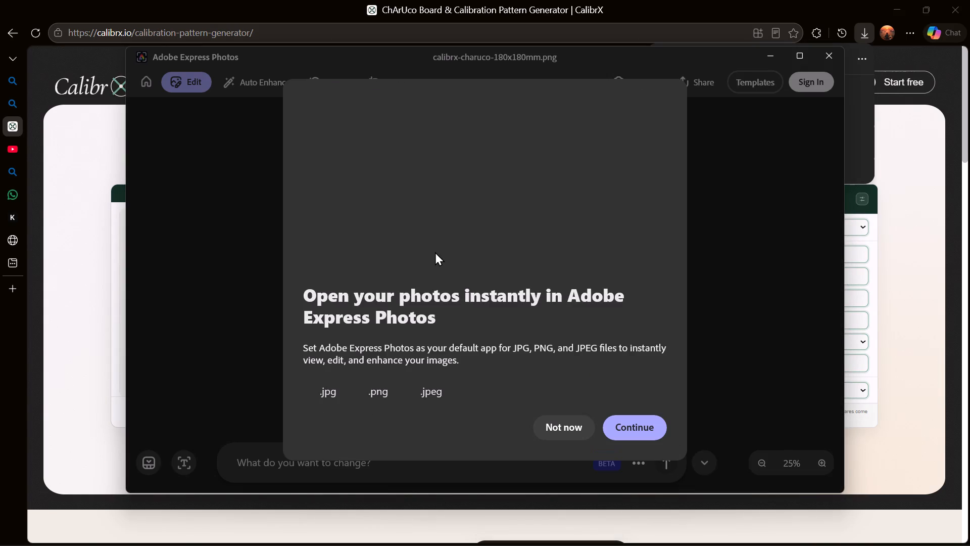
Clear the default-app offer and close the screen-recording introduction covering the board image.
click(561, 432)
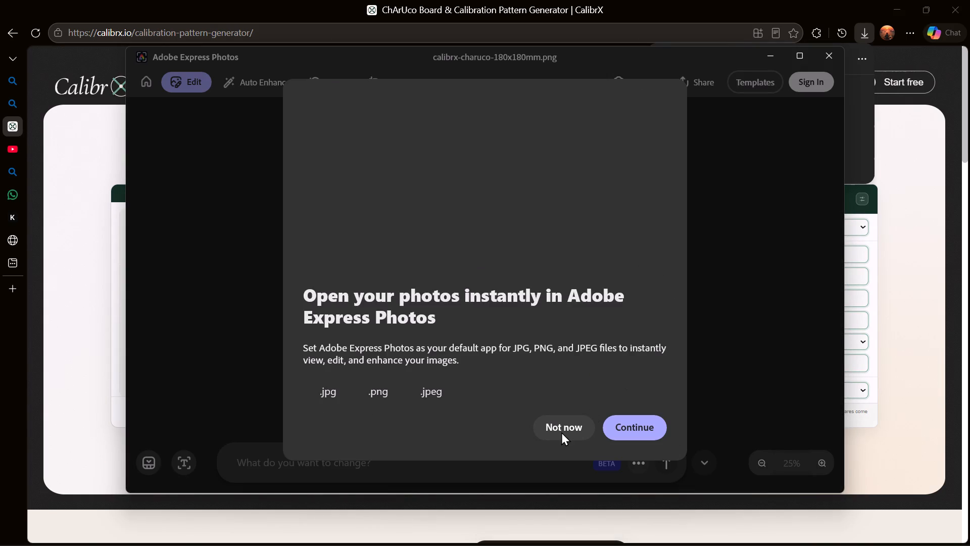
click(563, 426)
click(639, 427)
double_click(627, 417)
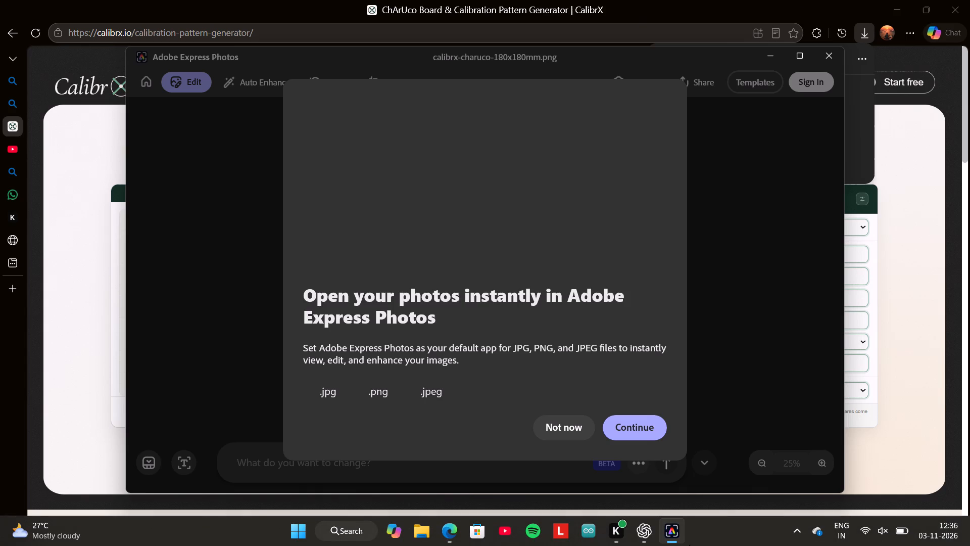
click(634, 433)
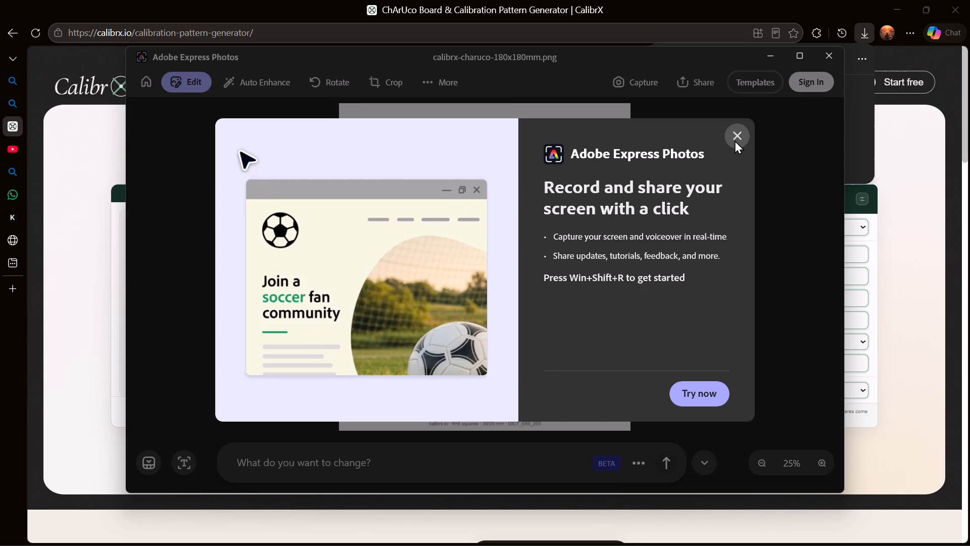
click(735, 140)
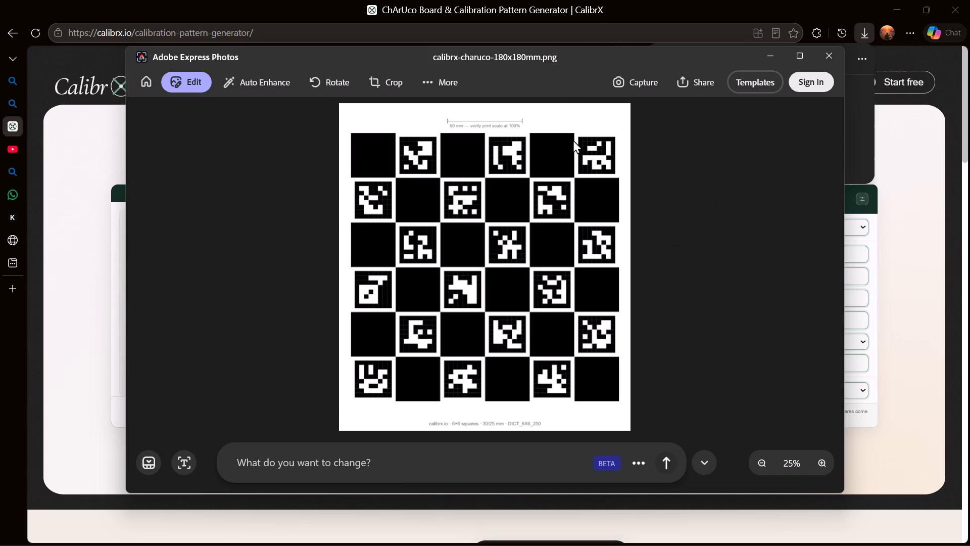
Move the board image window aside to uncover the browser's list of downloads.
drag(721, 55, 906, 237)
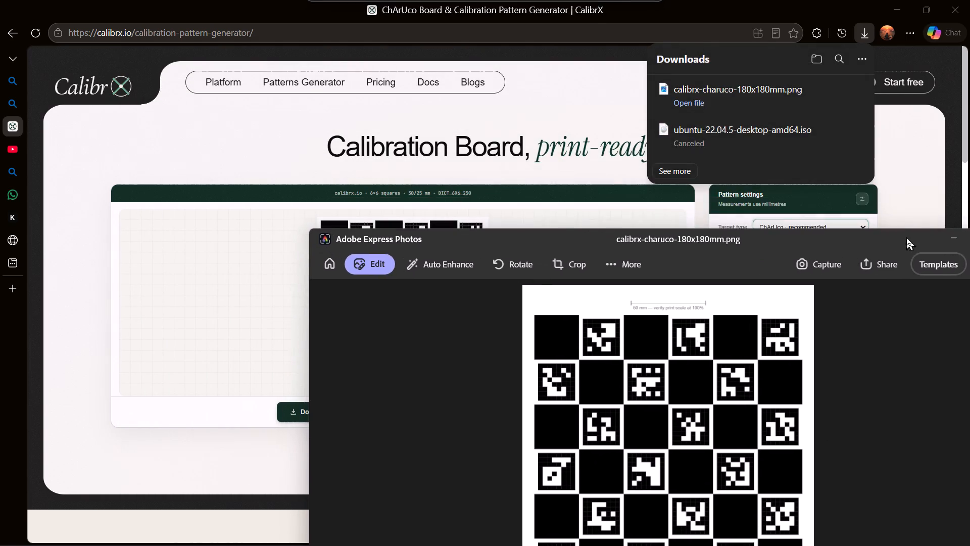
Reposition the board image window so that the whole ChArUco board is in view.
drag(906, 237, 814, 336)
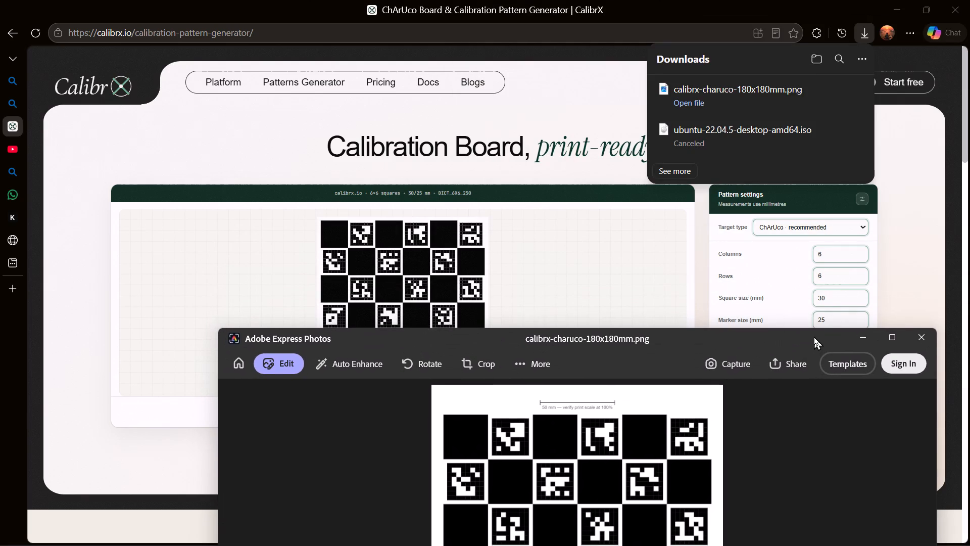
drag(814, 336, 790, 275)
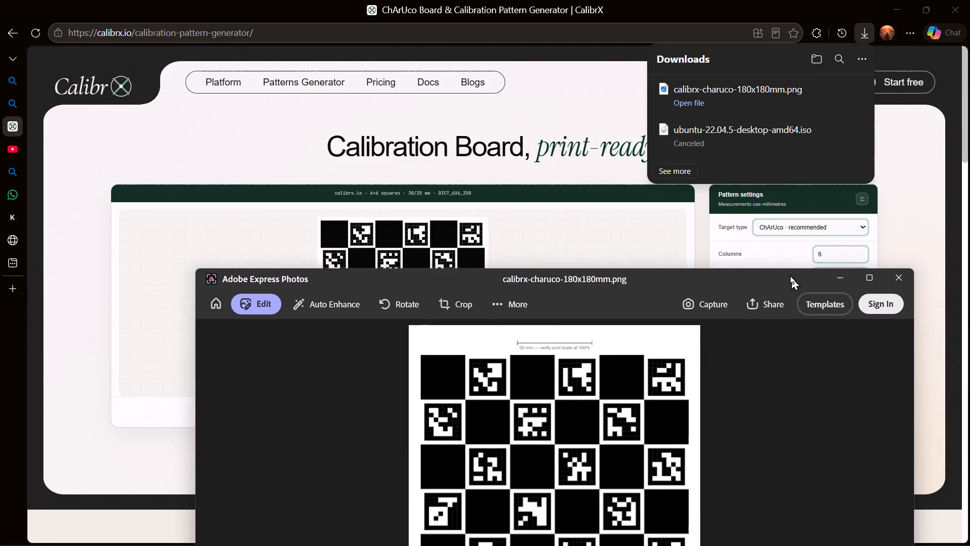
drag(790, 275, 723, 105)
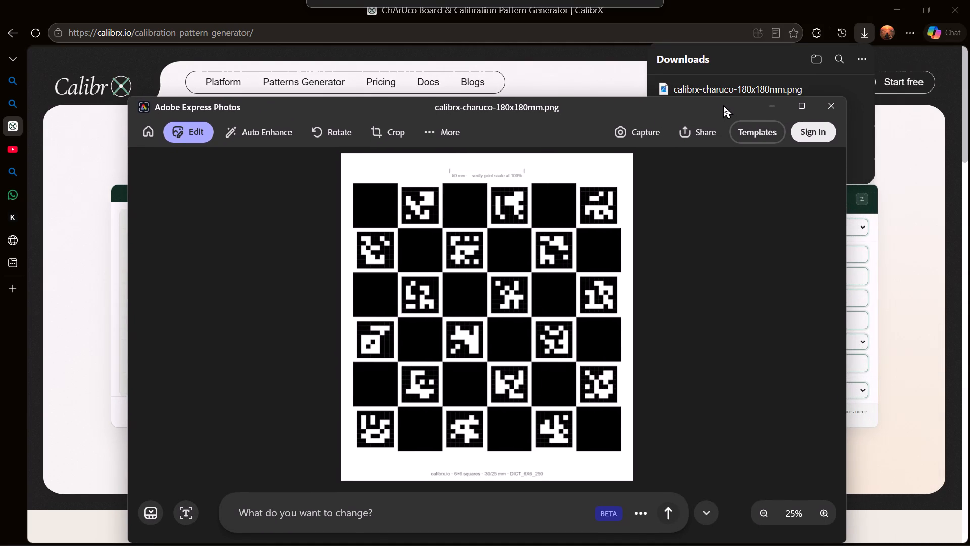
drag(723, 105, 729, 107)
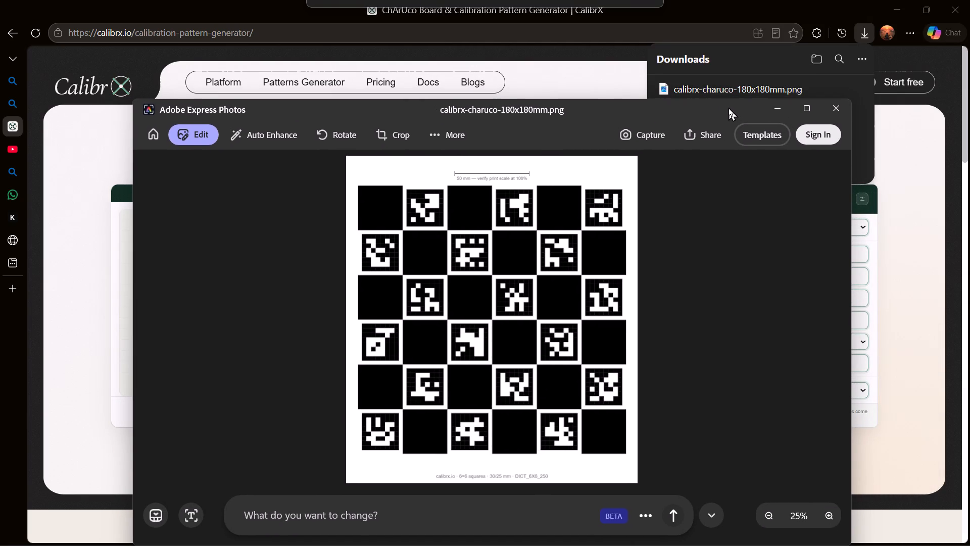
drag(729, 107, 730, 101)
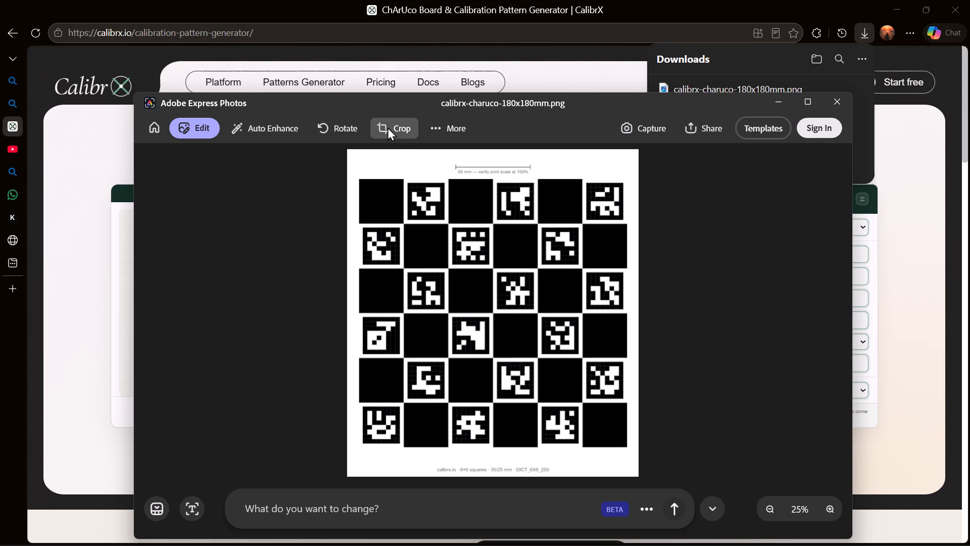
Start a freeform crop and trim the scale bar and blank margins along the board's top and left edges.
click(387, 127)
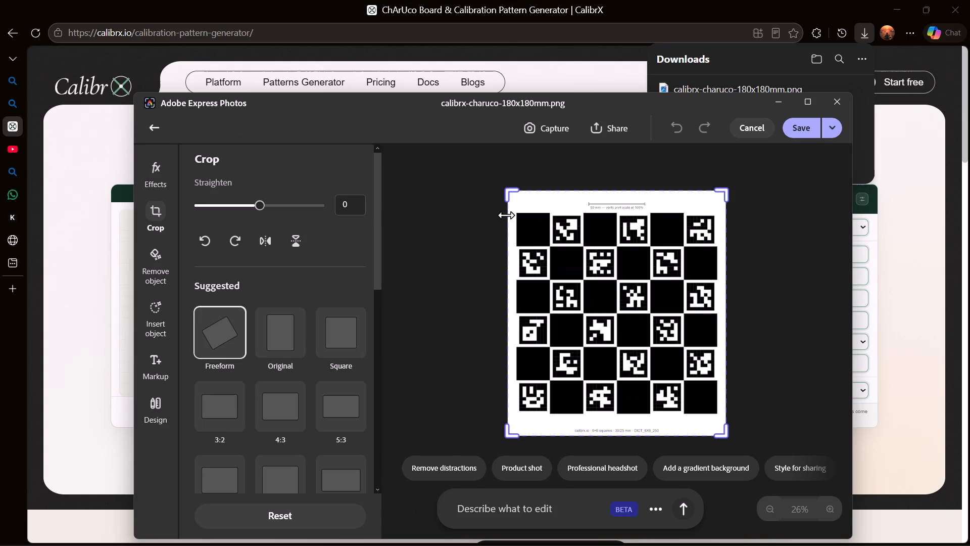
drag(505, 189, 505, 189)
drag(505, 189, 513, 211)
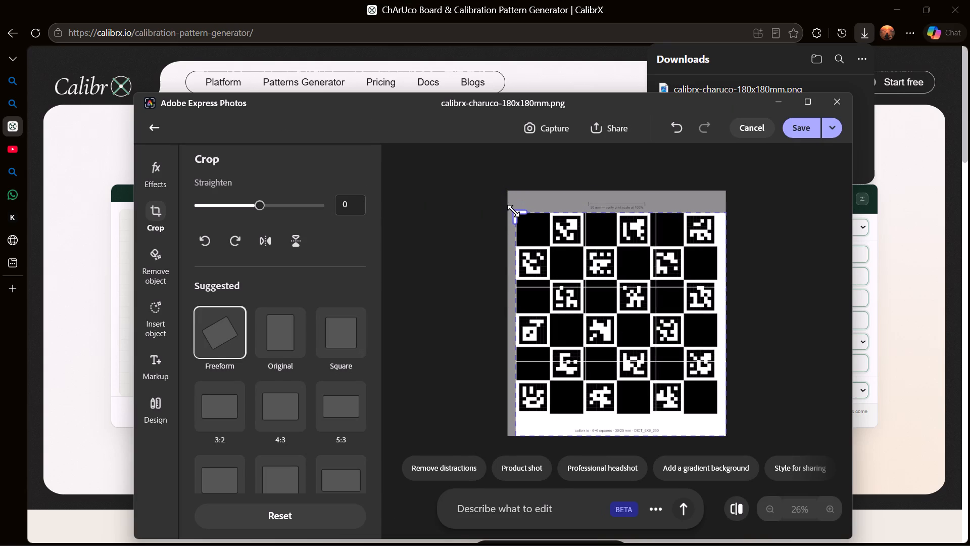
drag(513, 211, 513, 211)
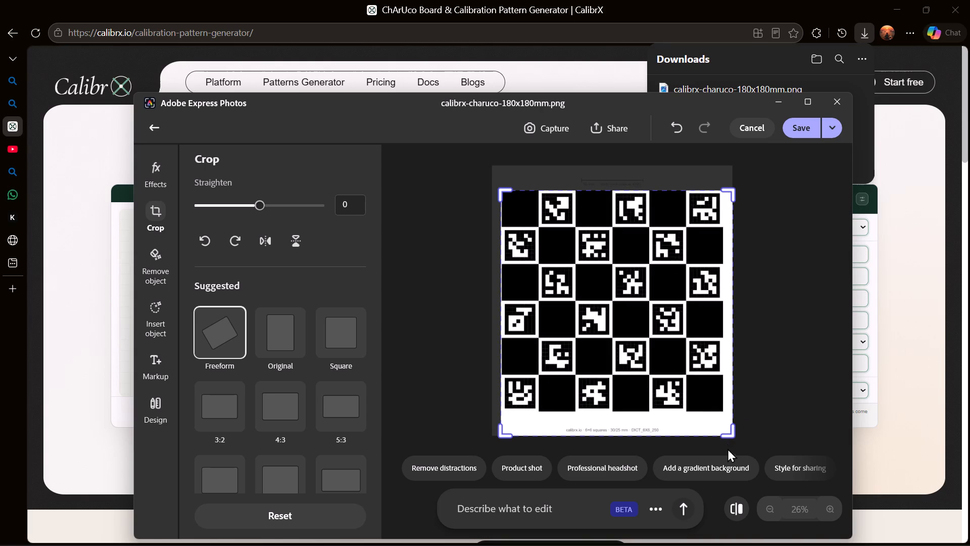
Trim the caption and blank margins along the board's bottom and right edges so the crop fits the outer squares.
drag(732, 434, 732, 433)
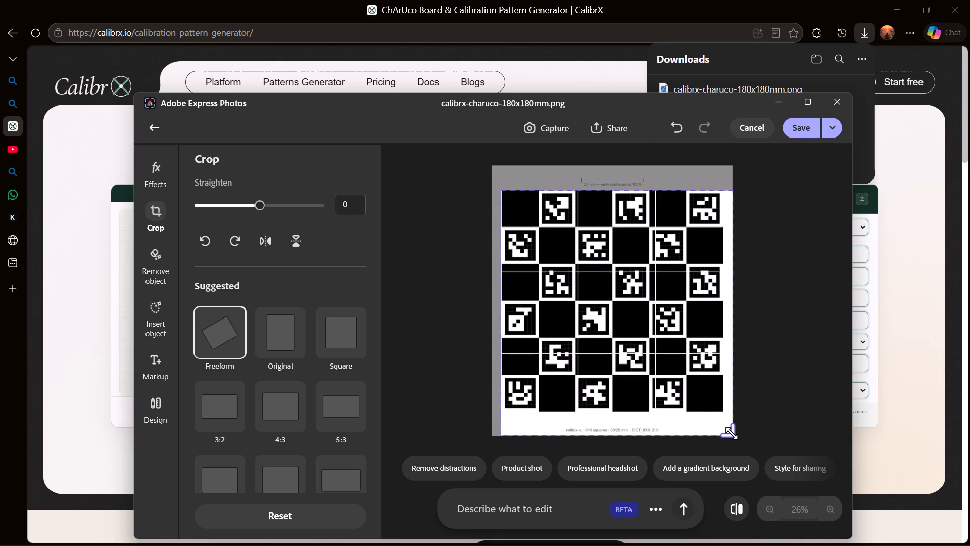
drag(732, 433, 725, 410)
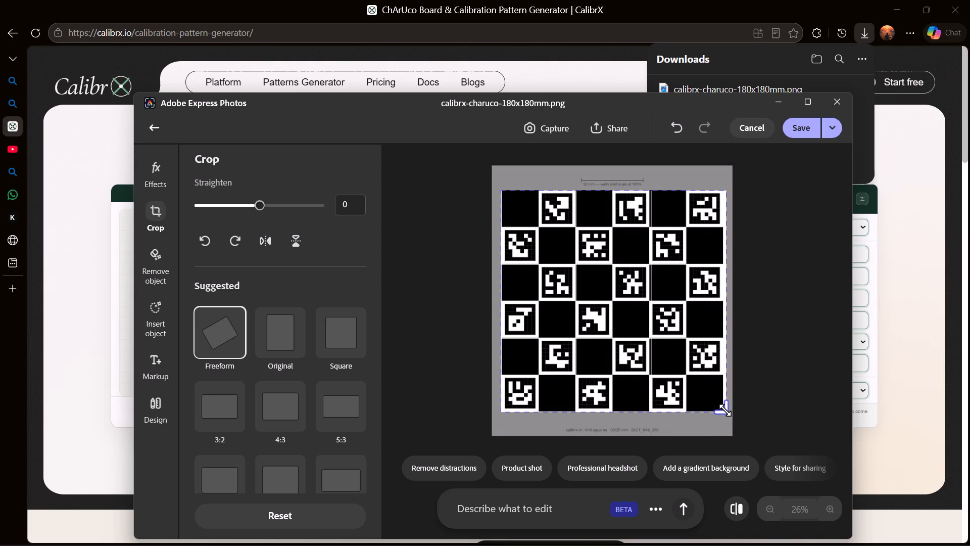
drag(725, 410, 733, 435)
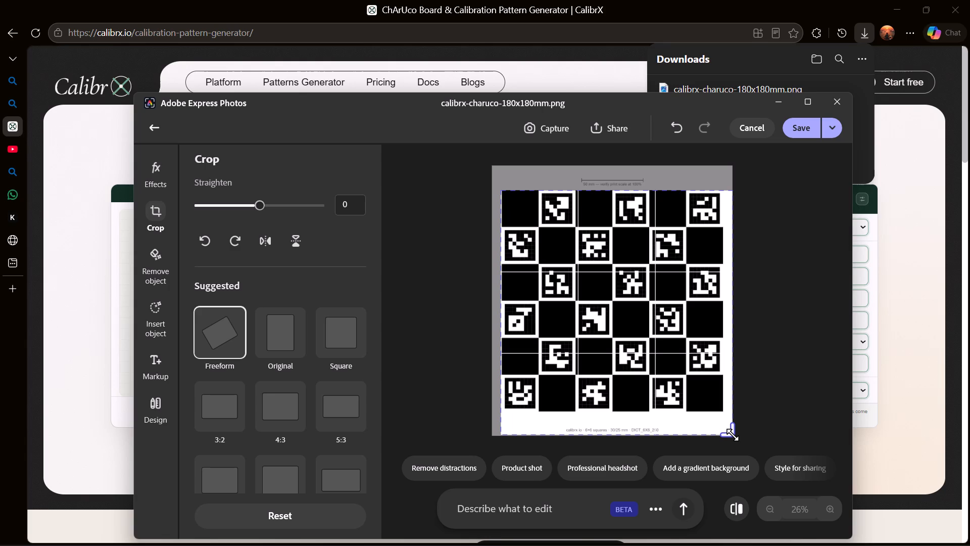
drag(733, 435, 730, 431)
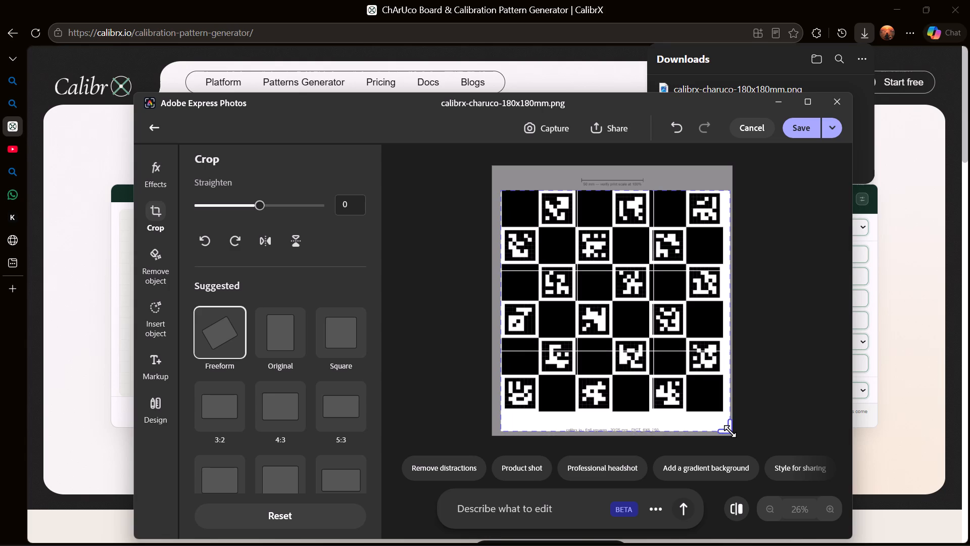
drag(730, 431, 731, 432)
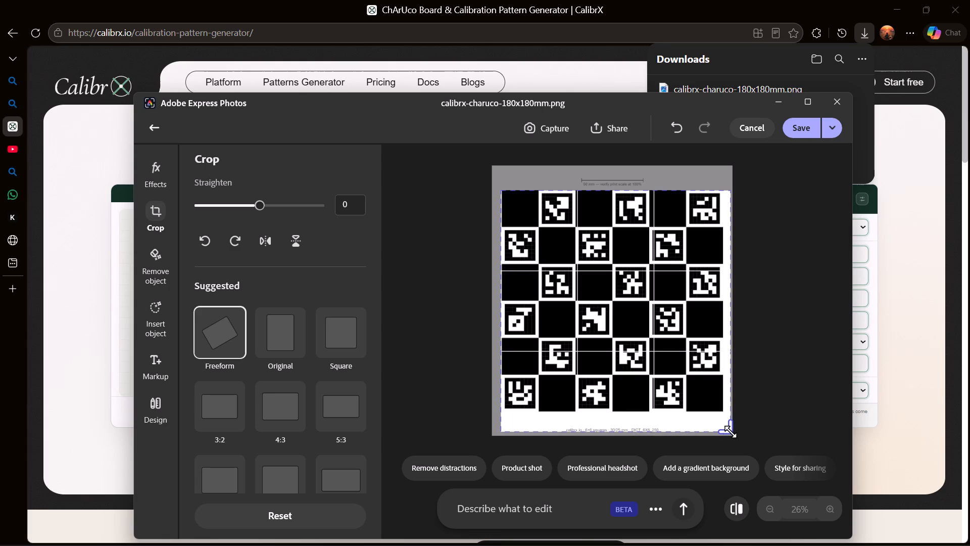
drag(731, 432, 728, 429)
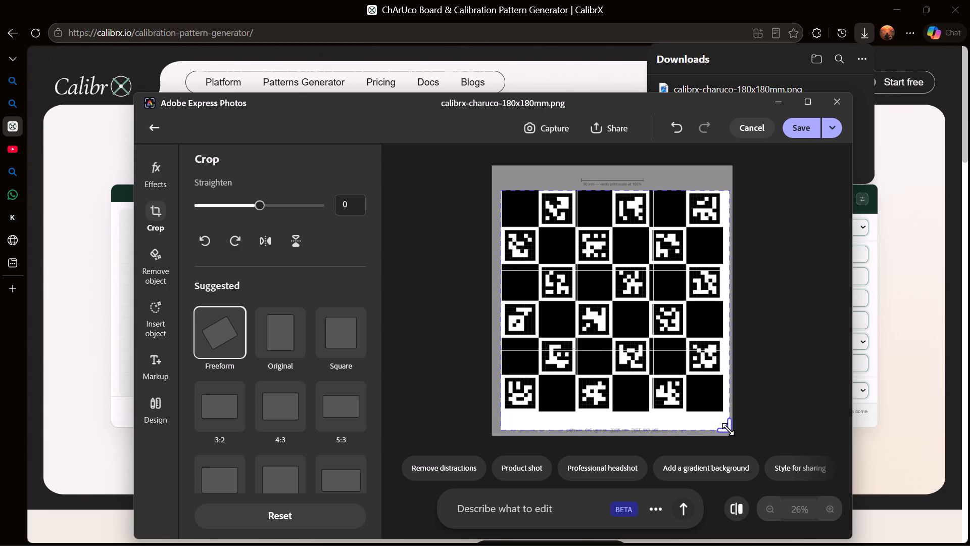
drag(728, 429, 729, 415)
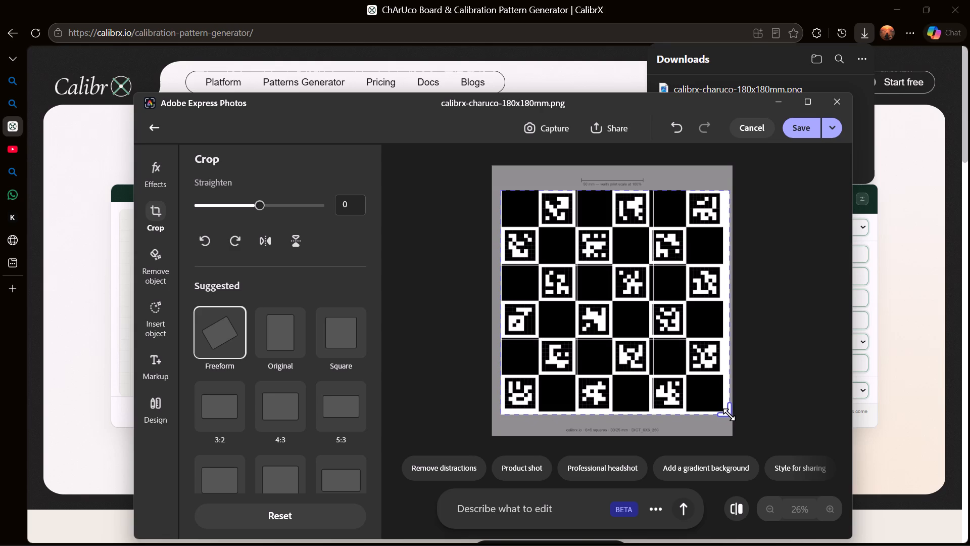
drag(729, 415, 729, 414)
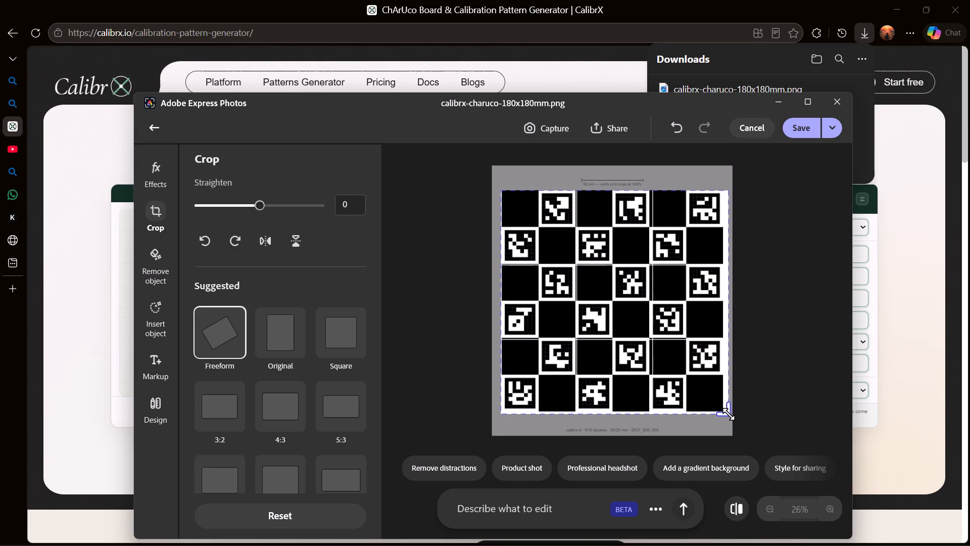
drag(729, 414, 727, 412)
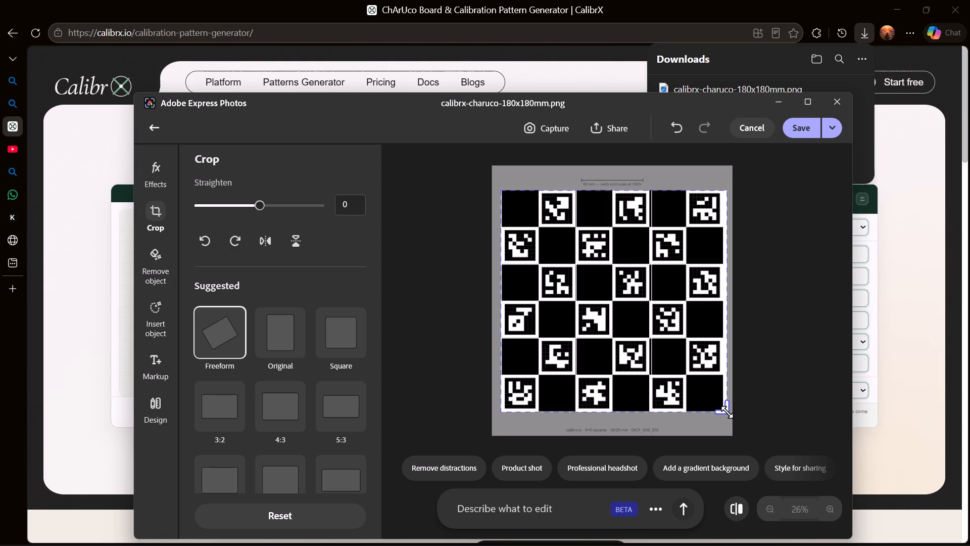
drag(727, 412, 724, 412)
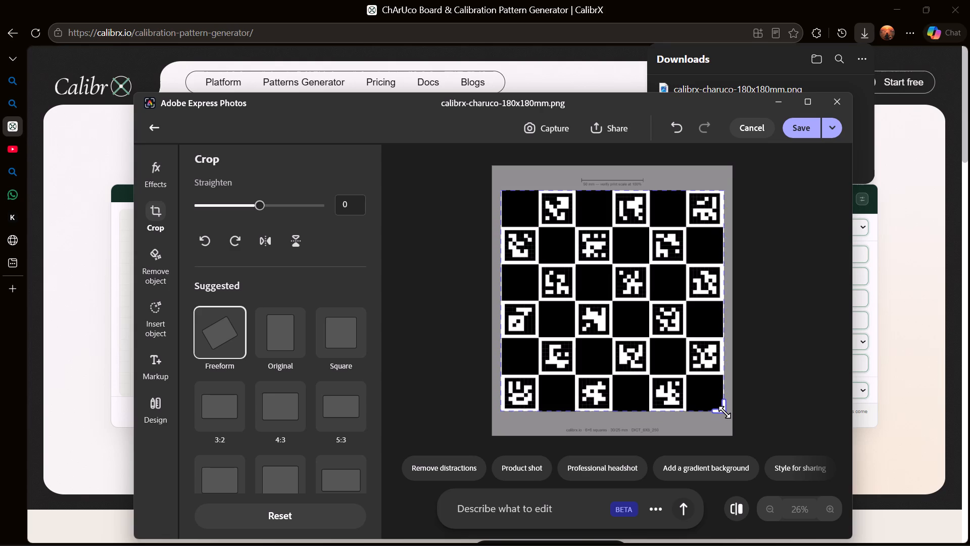
drag(724, 412, 724, 412)
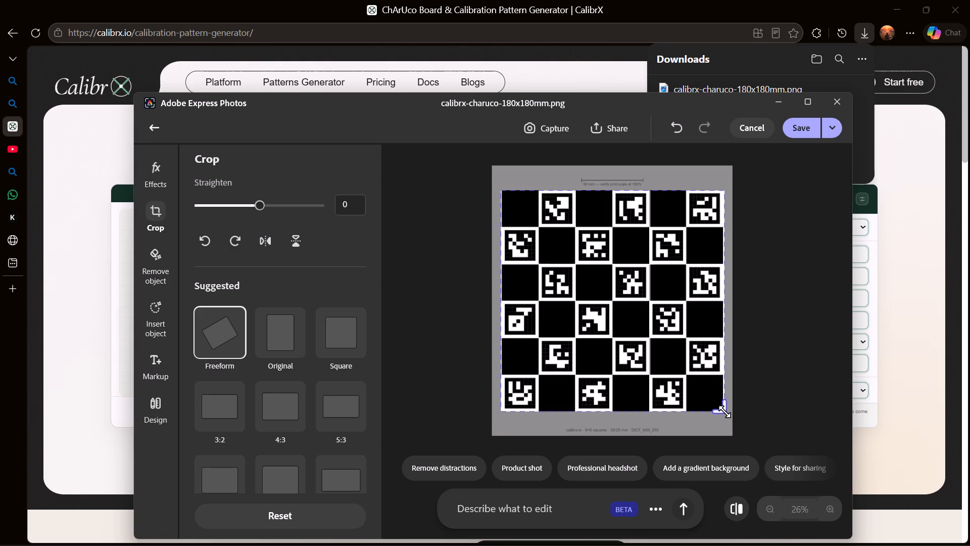
drag(724, 412, 724, 412)
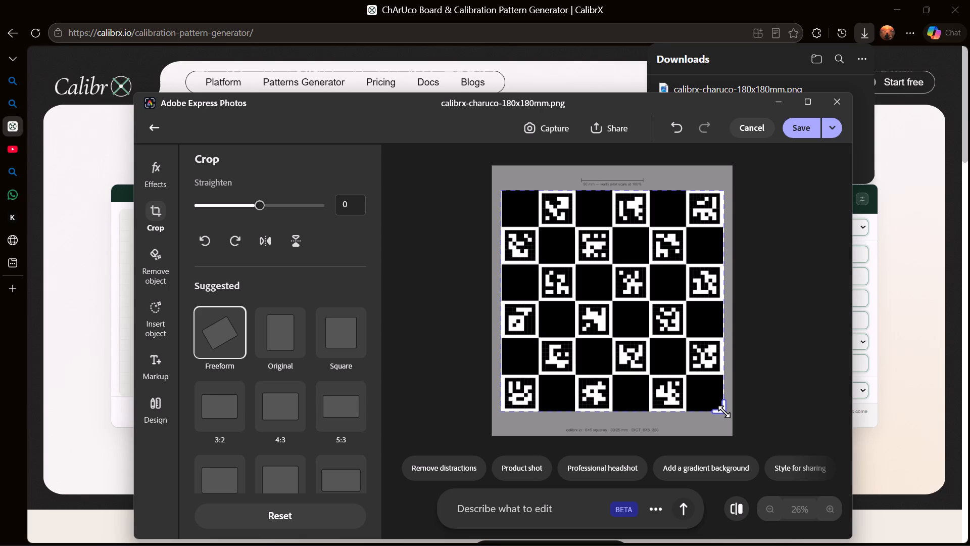
drag(724, 412, 725, 413)
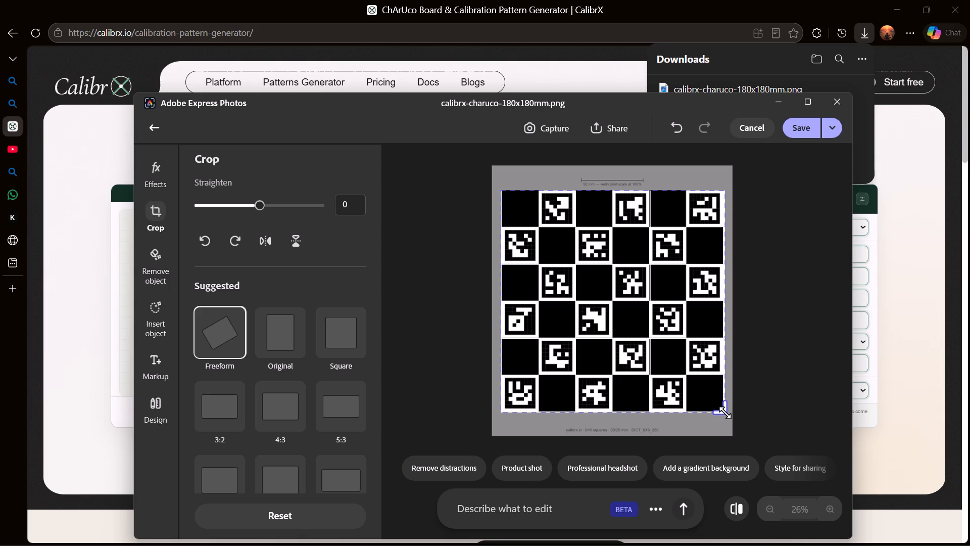
drag(725, 413, 723, 412)
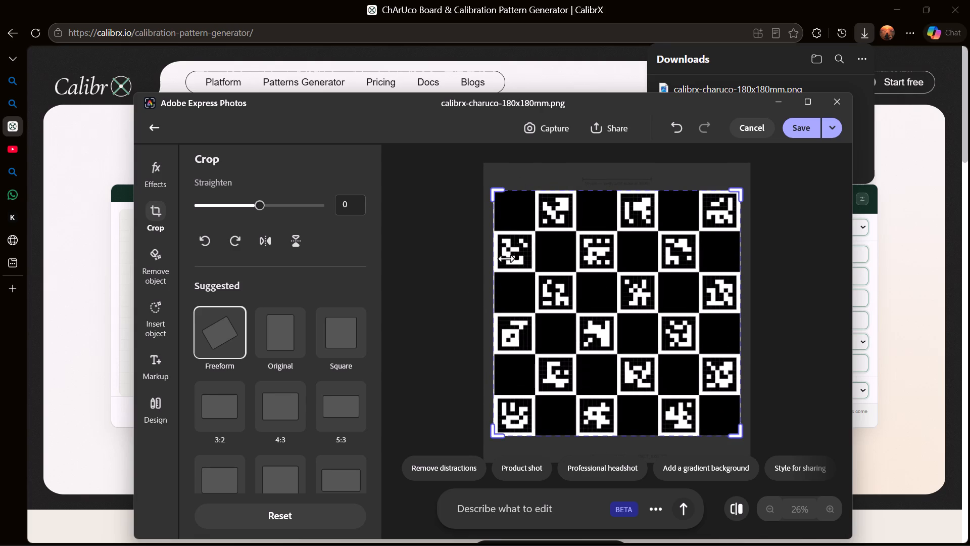
Save the cropped board image.
click(495, 190)
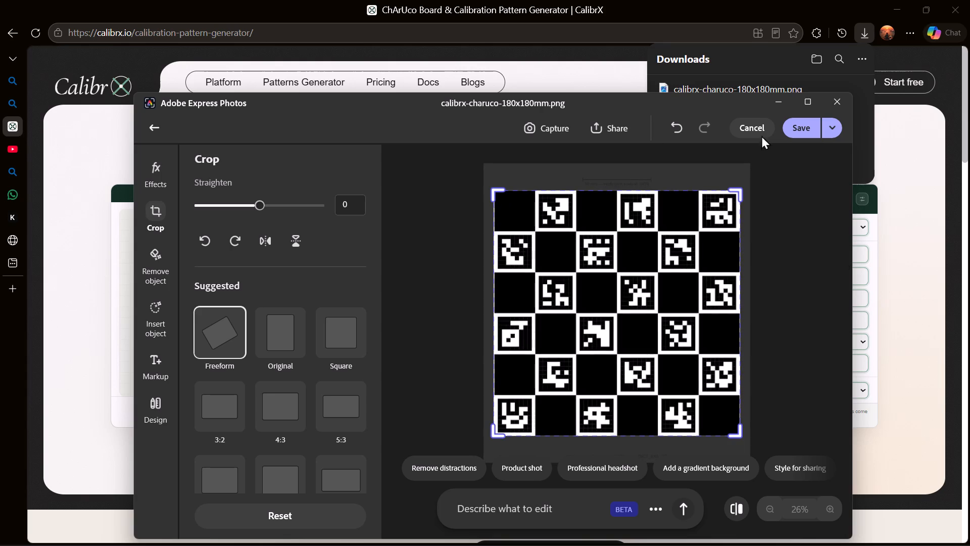
click(787, 129)
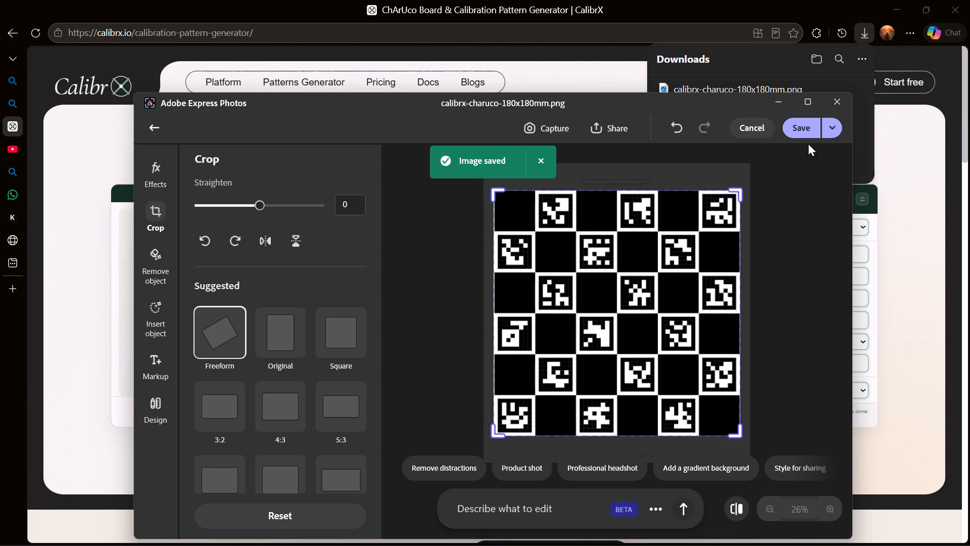
click(802, 127)
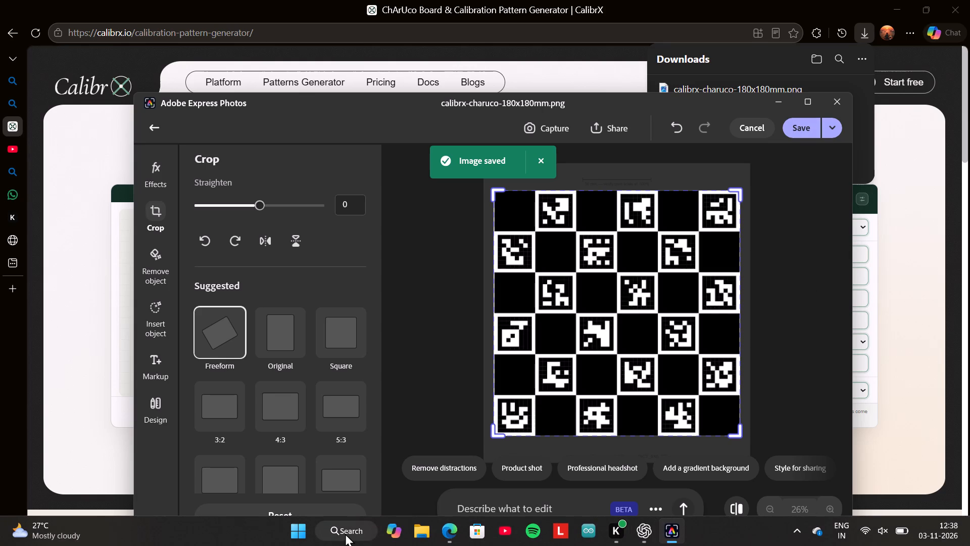
Open Microsoft Word and create a blank document.
click(345, 533)
key(m)
key(s)
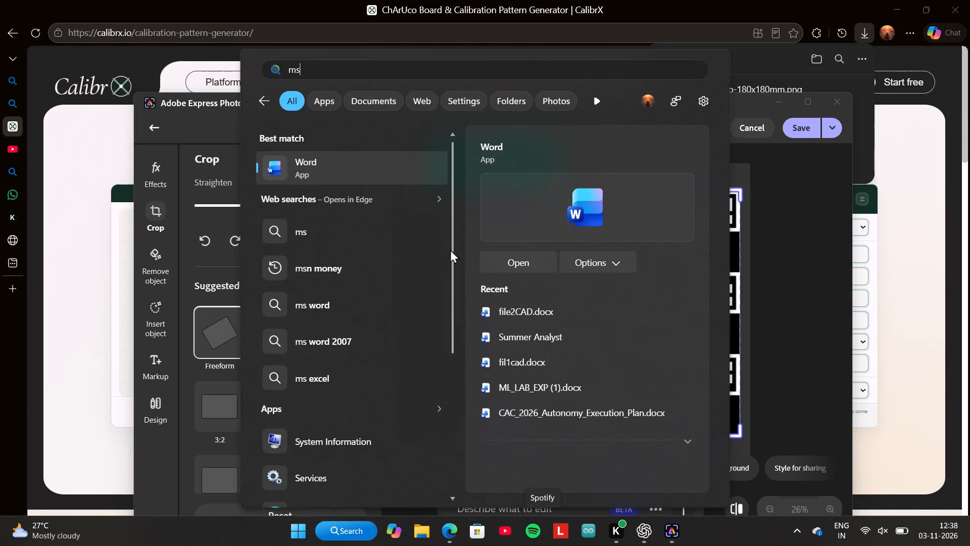
click(312, 160)
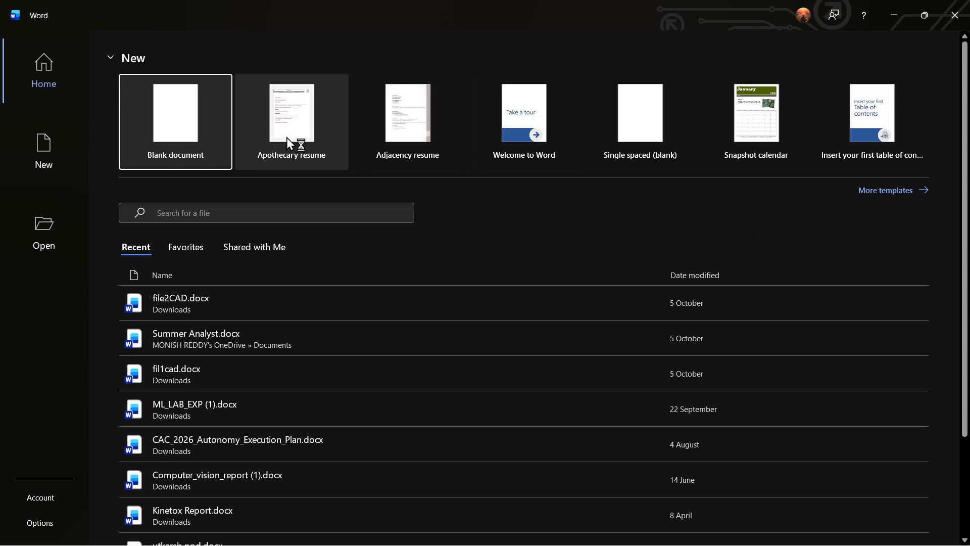
click(170, 132)
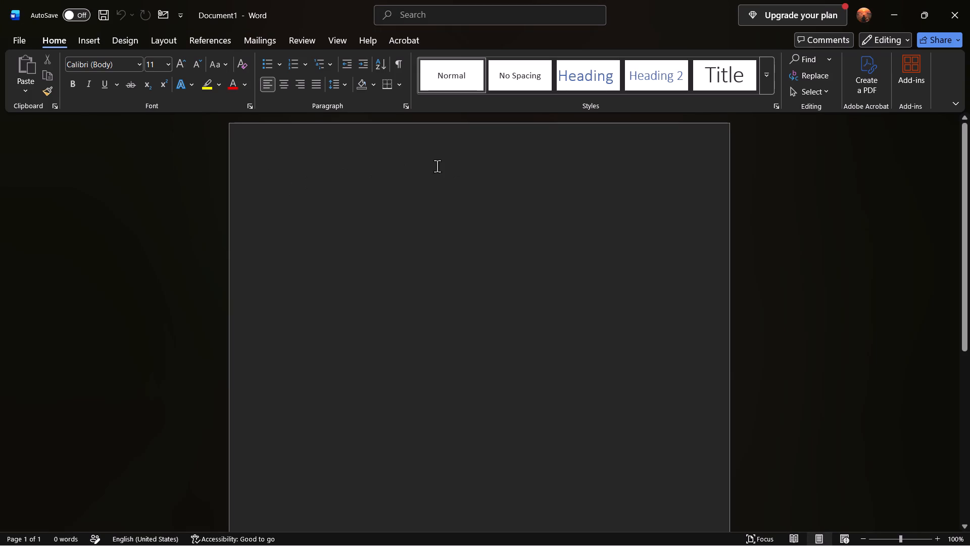
Insert the cropped picture calibrx-charuco-180x180mm.png from the Downloads folder into the document.
click(101, 44)
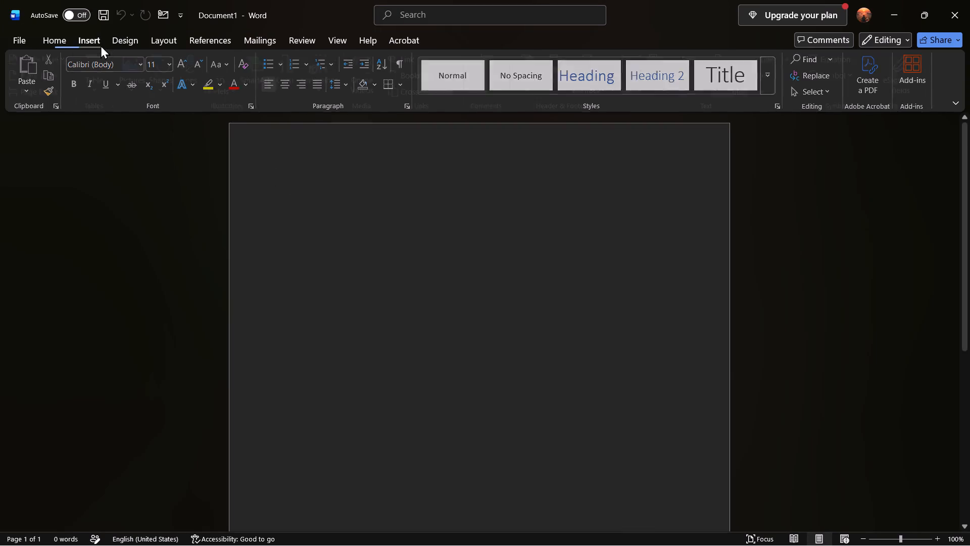
click(144, 83)
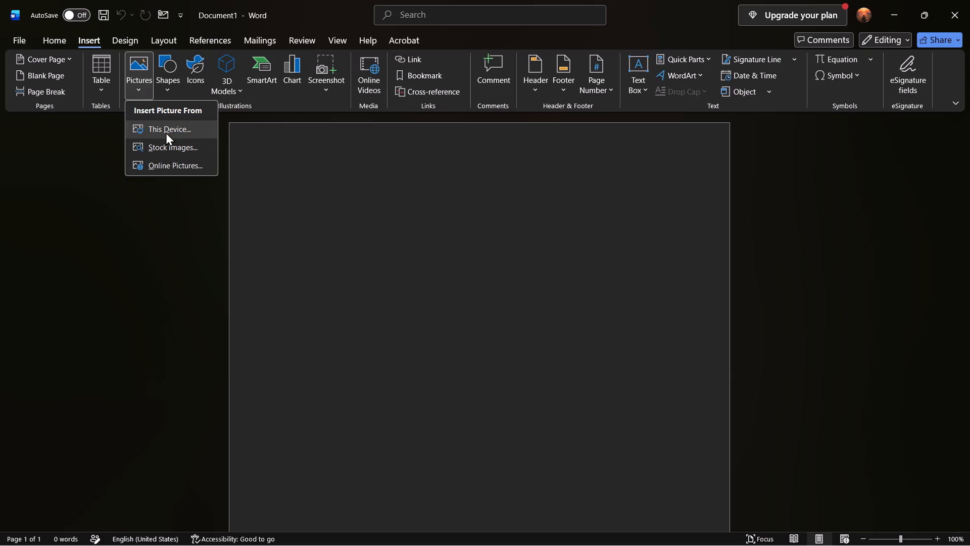
click(166, 132)
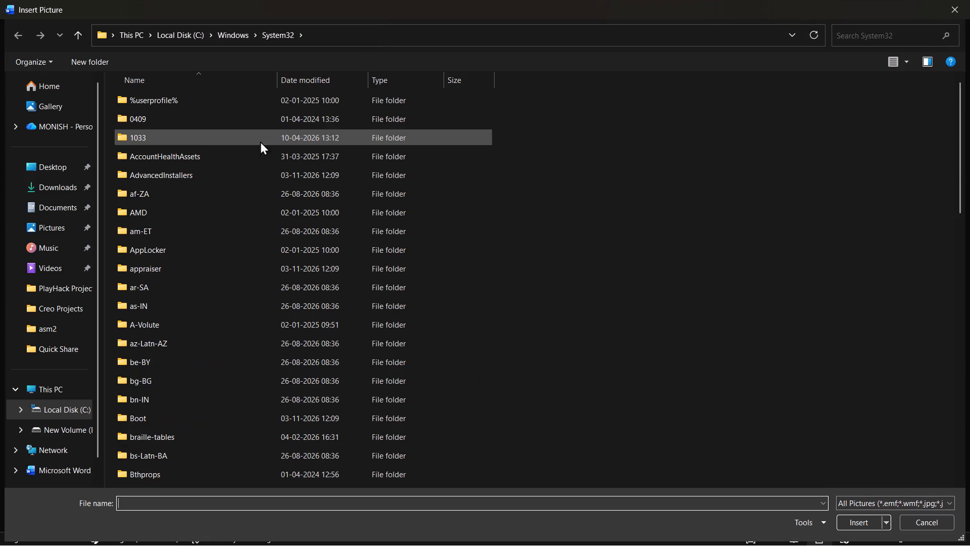
click(58, 186)
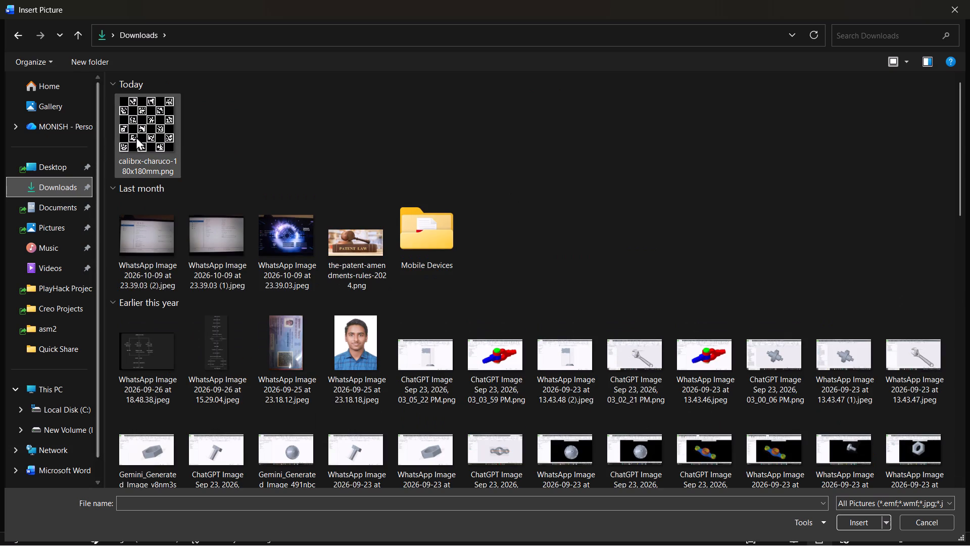
double_click(136, 136)
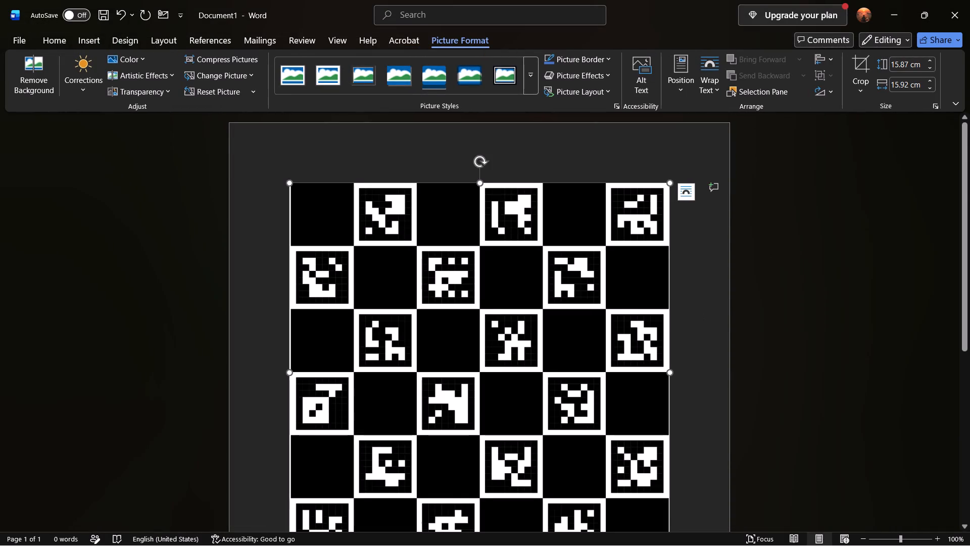
Deselect the inserted board picture and place the text cursor after it.
scroll(629, 297, down, 2)
click(619, 461)
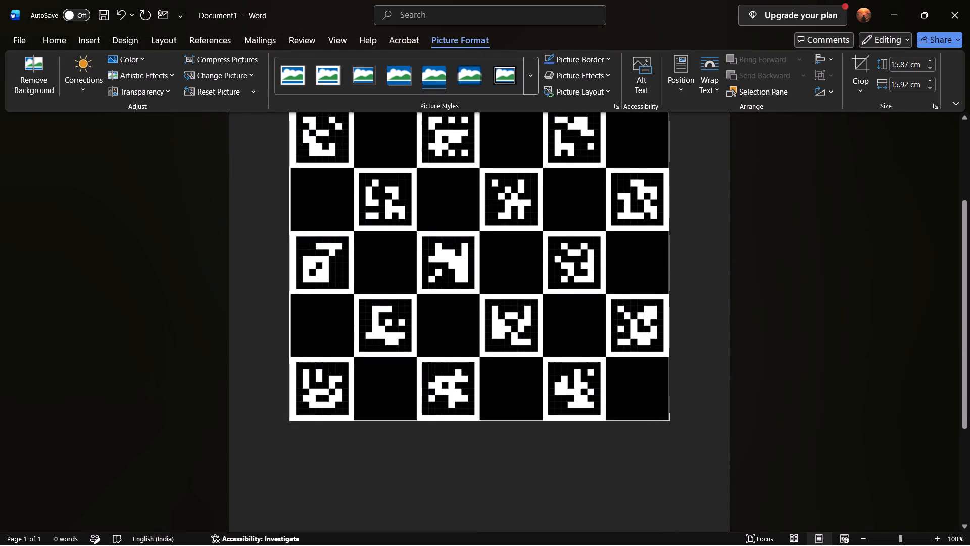
Position the board picture in the middle centre of the page with text wrapping.
scroll(722, 411, up, 2)
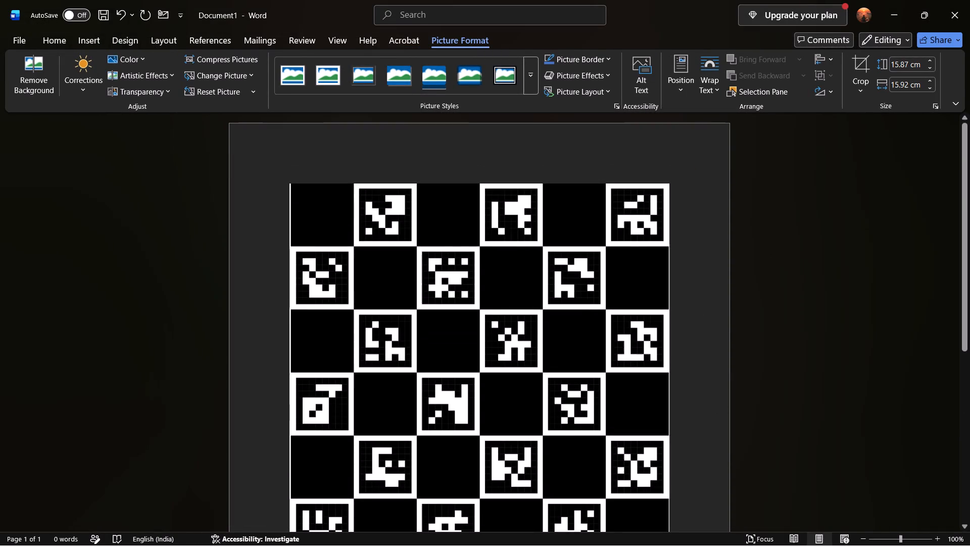
click(507, 334)
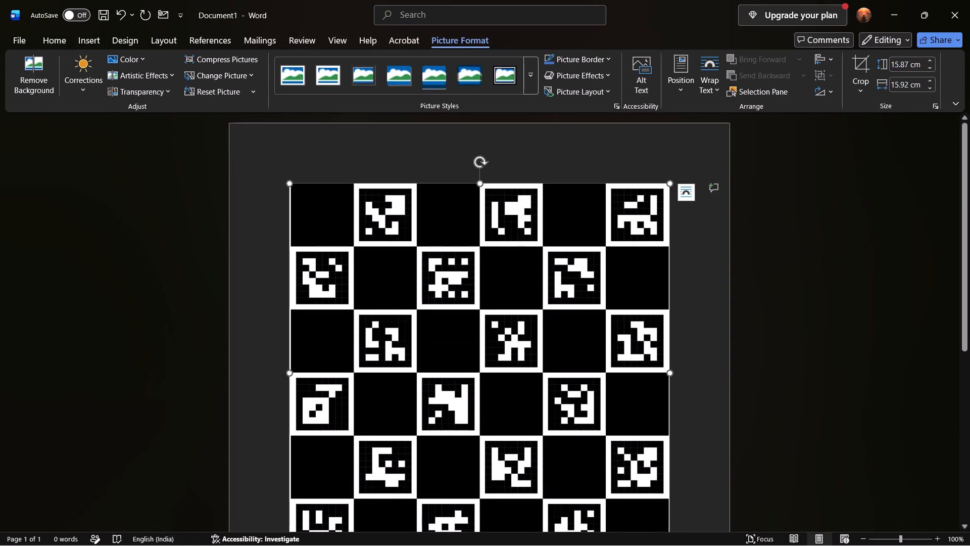
click(688, 85)
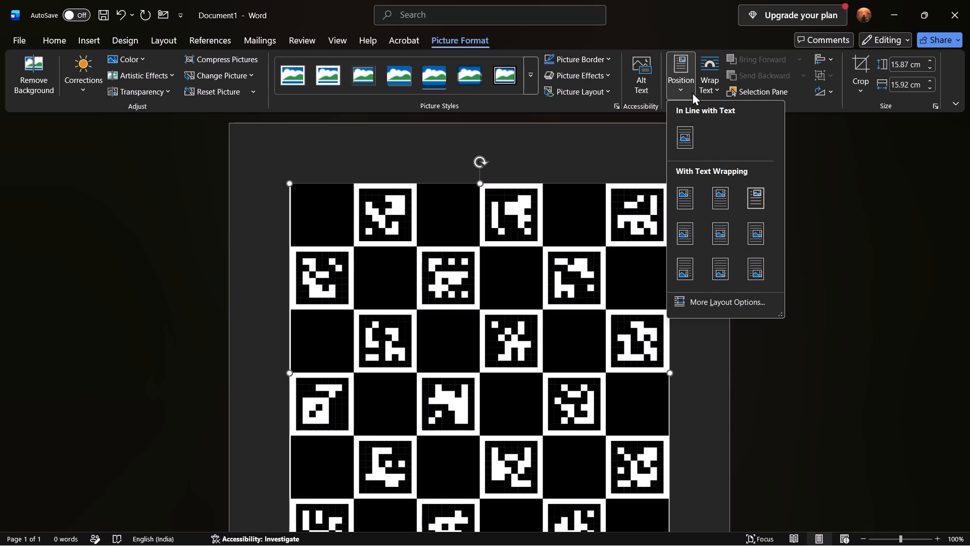
click(718, 226)
Set the board picture's height to 7 cm.
scroll(819, 277, down, 1)
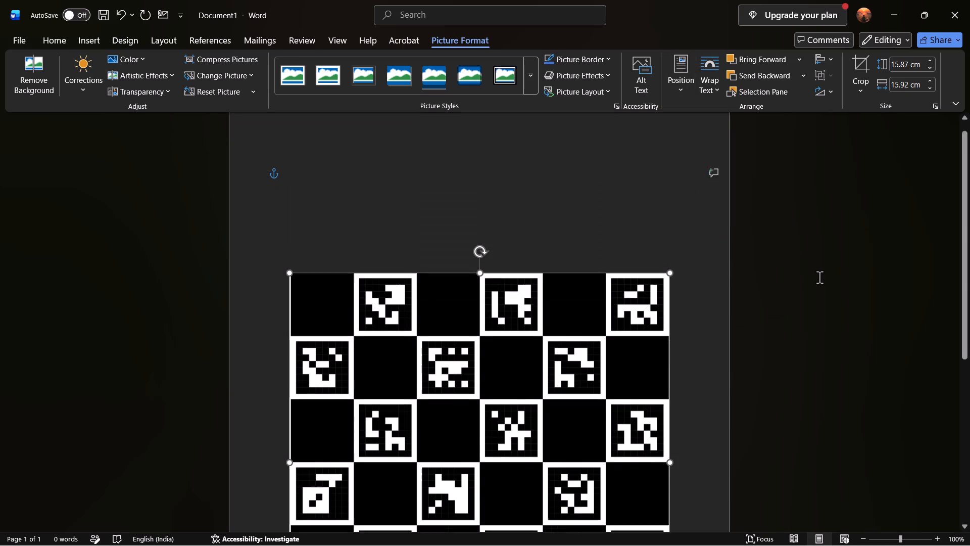
scroll(819, 277, down, 2)
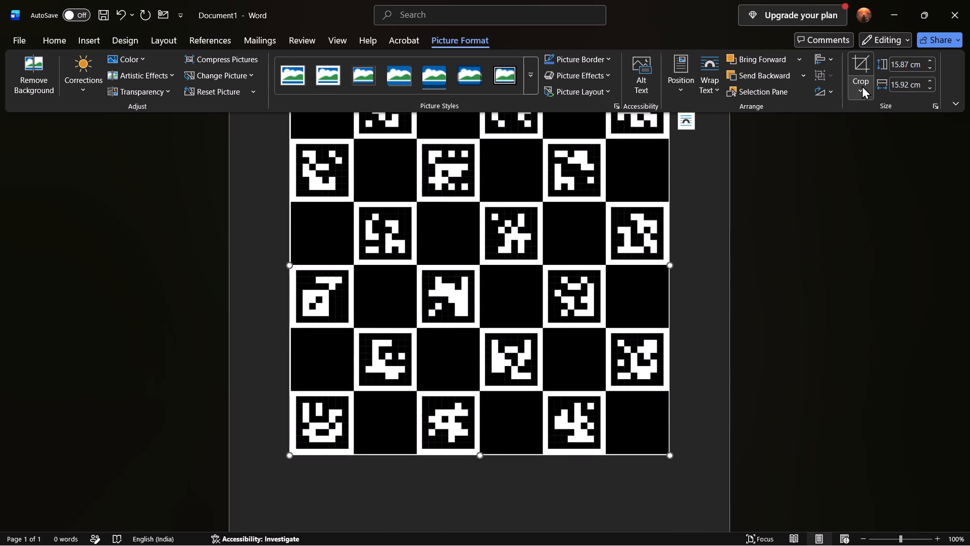
double_click(912, 62)
click(909, 62)
drag(908, 62, 891, 67)
key(BackSpace)
key(7)
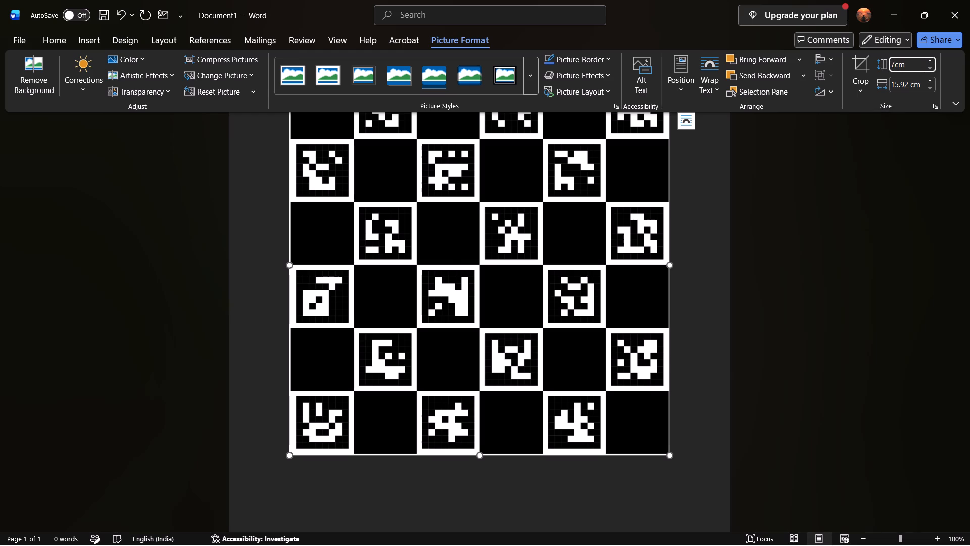
key(Return)
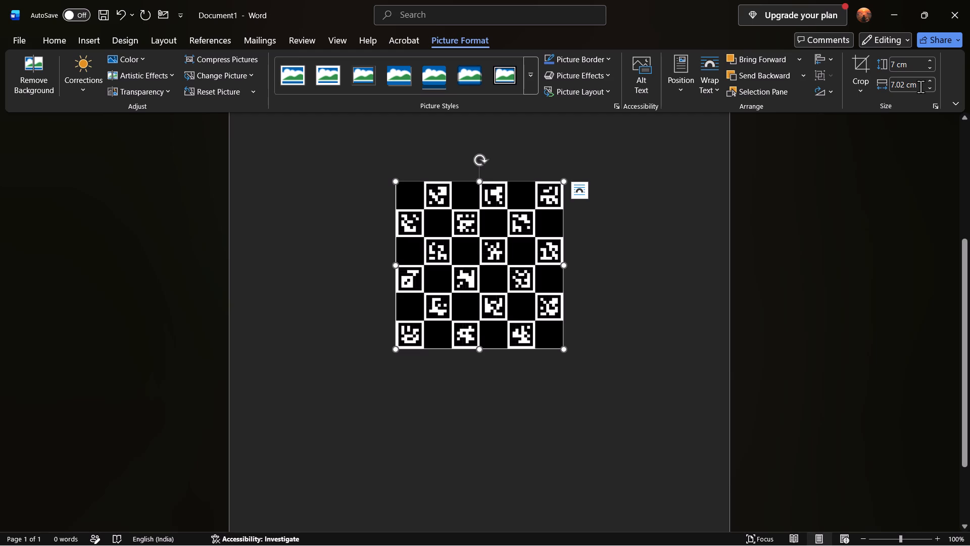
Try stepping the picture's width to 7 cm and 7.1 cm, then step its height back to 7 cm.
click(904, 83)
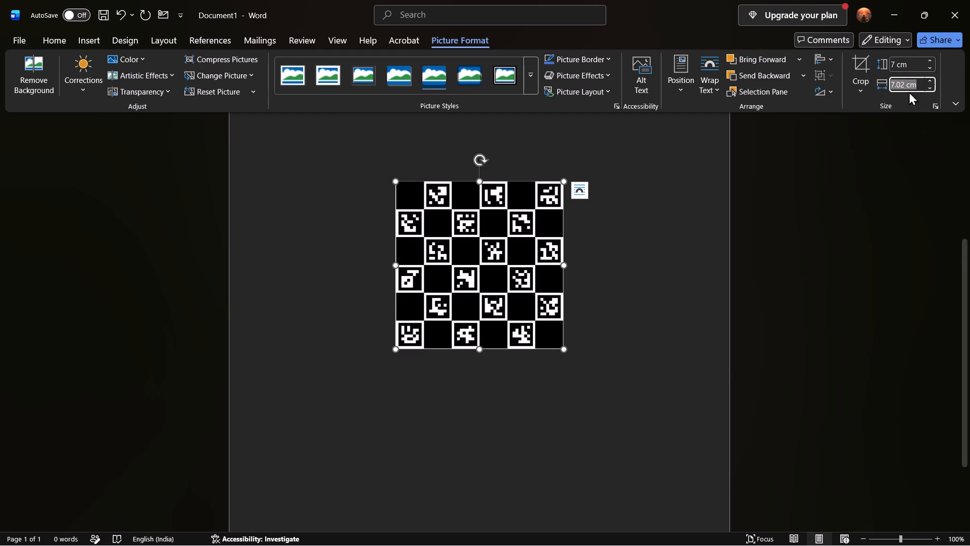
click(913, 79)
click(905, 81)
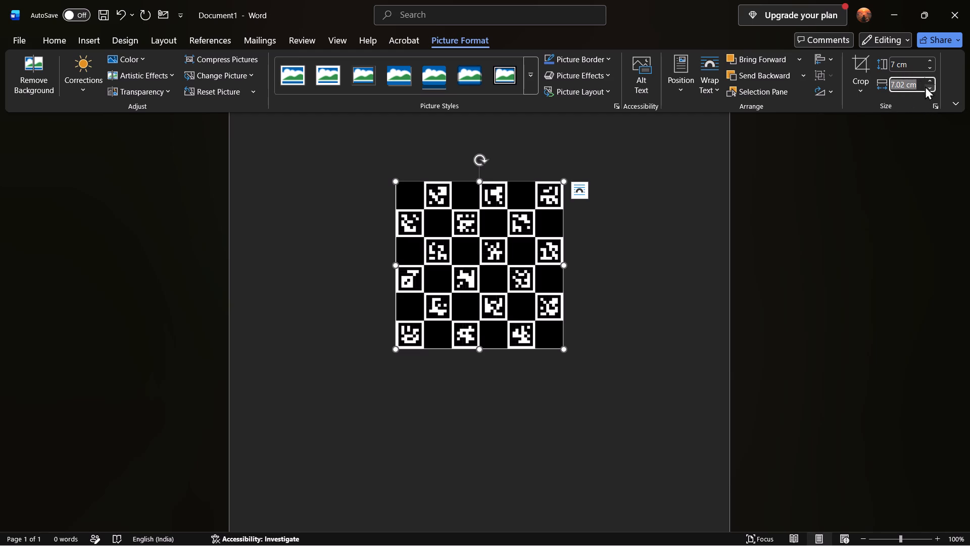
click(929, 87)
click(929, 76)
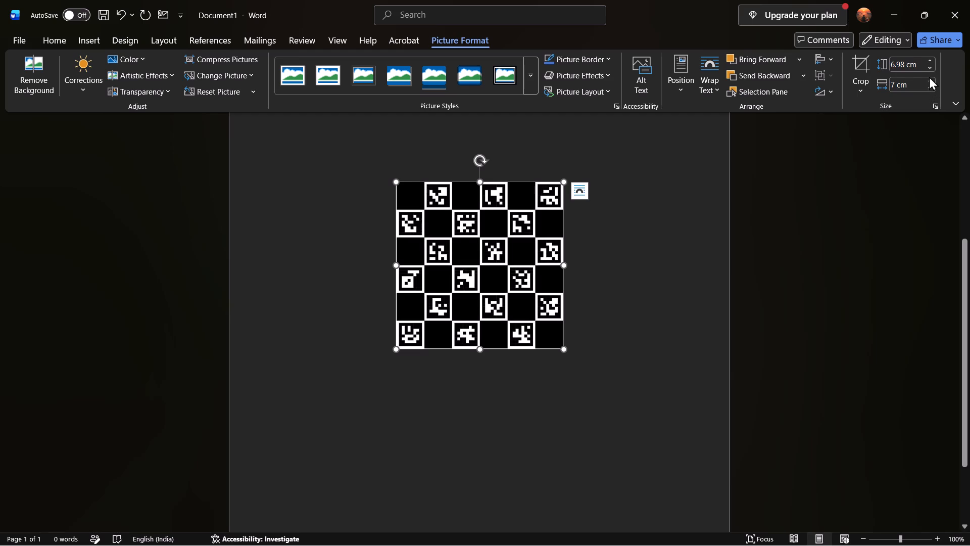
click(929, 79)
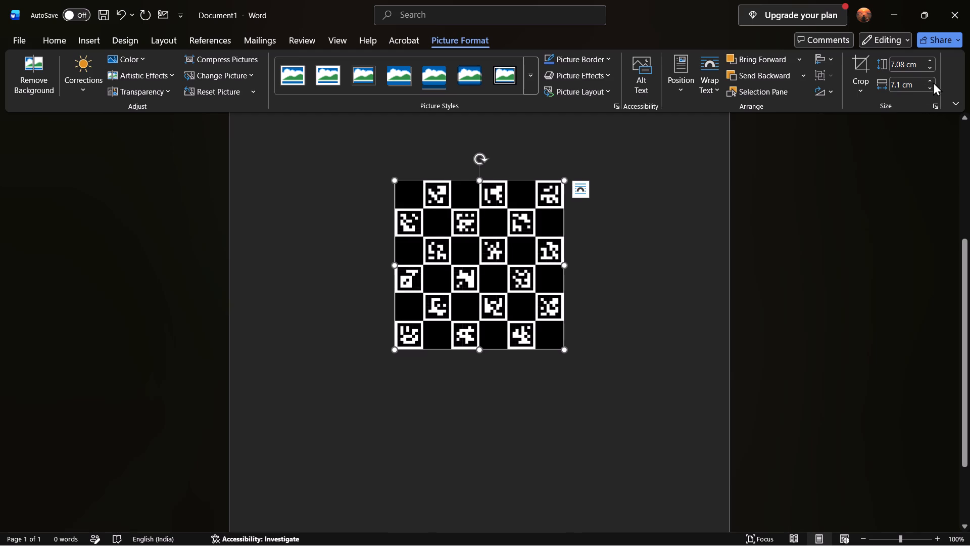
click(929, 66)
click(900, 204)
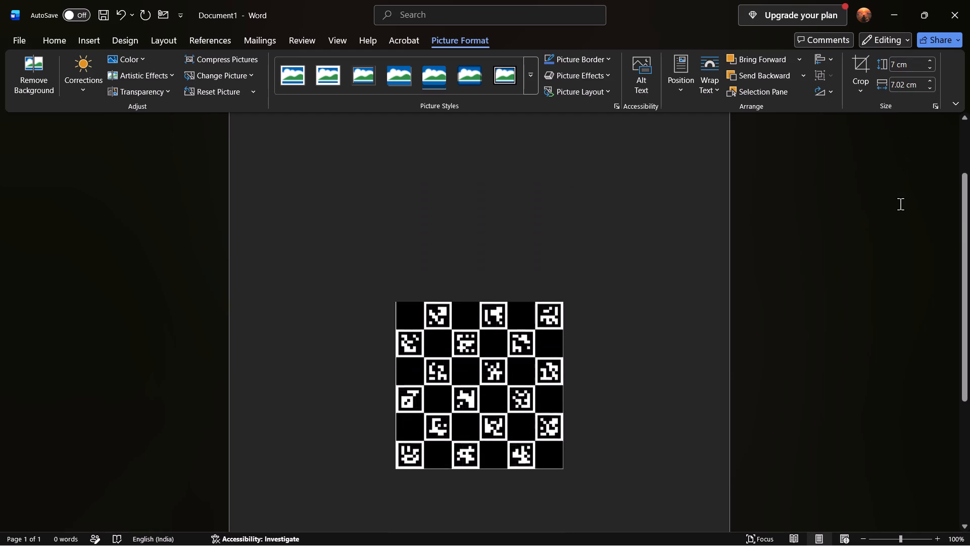
Crop the board picture to a square 1:1 aspect ratio.
scroll(603, 403, down, 1)
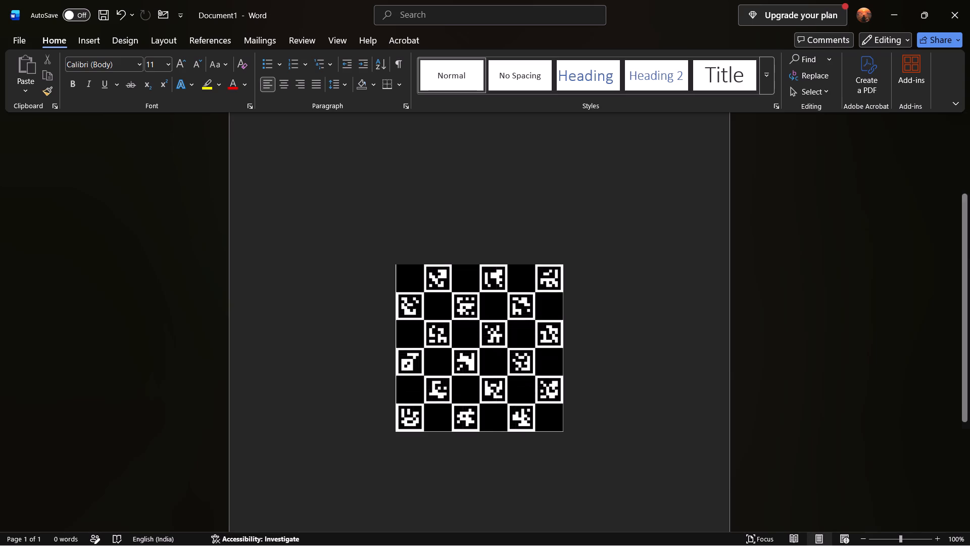
click(519, 381)
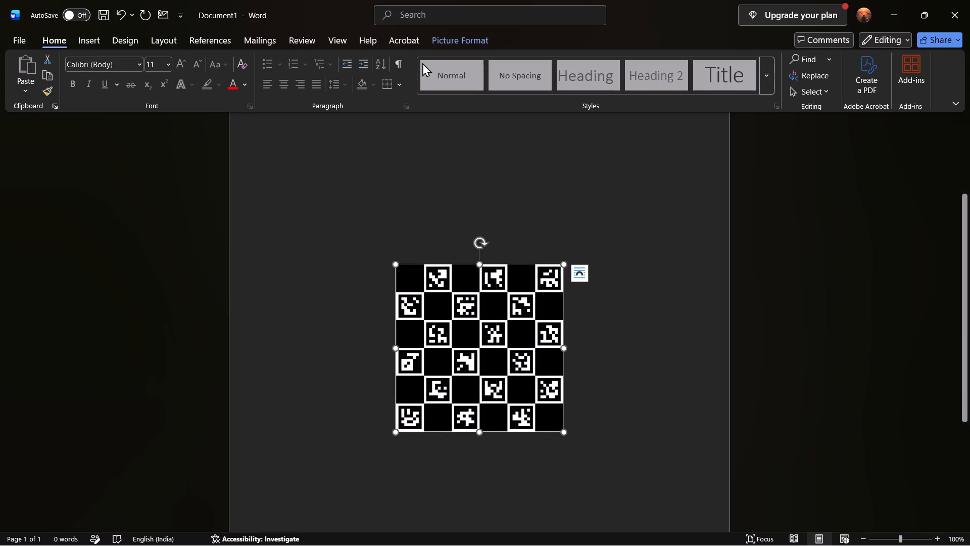
click(444, 38)
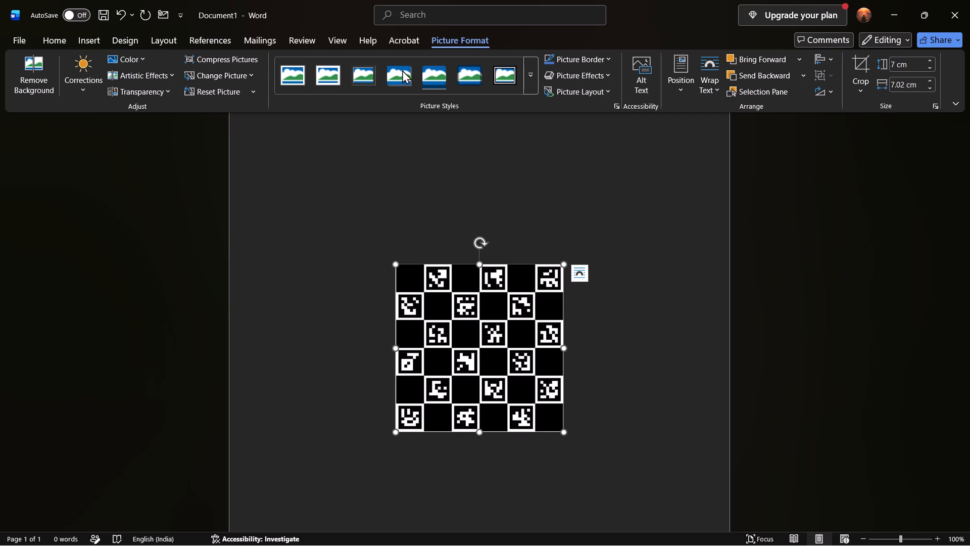
click(853, 81)
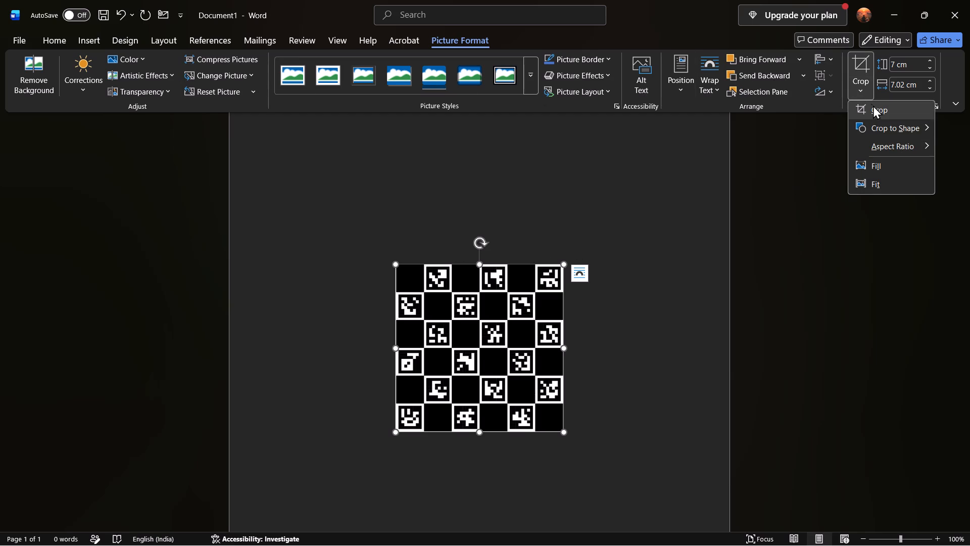
click(919, 147)
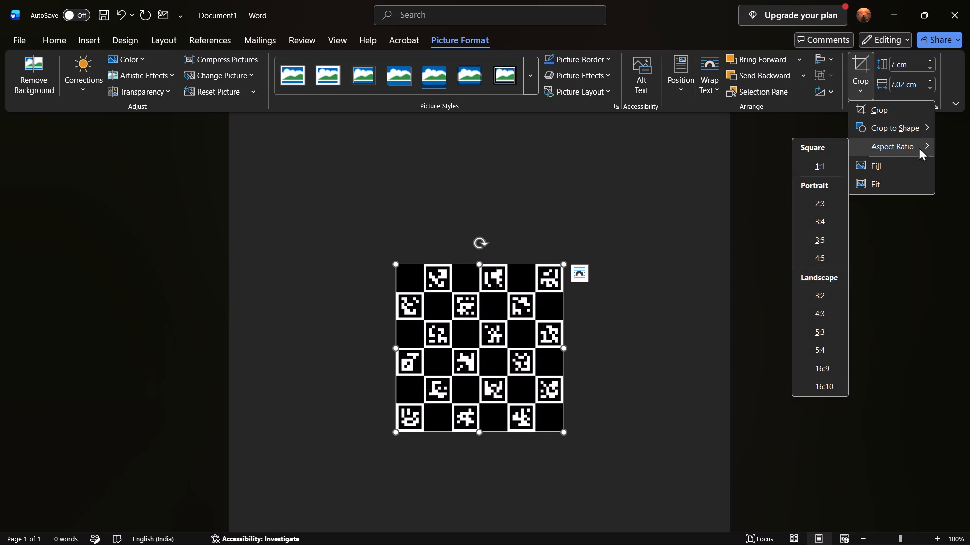
click(822, 163)
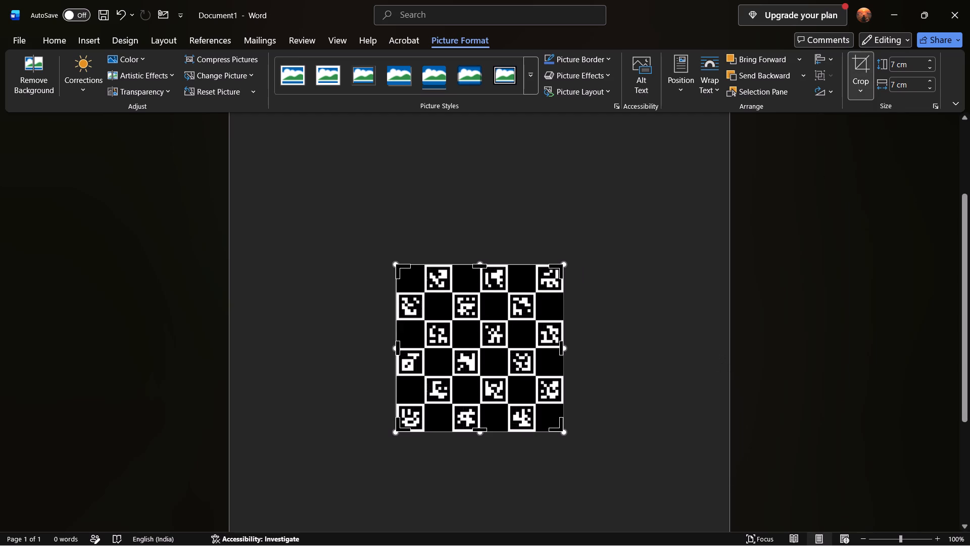
click(471, 316)
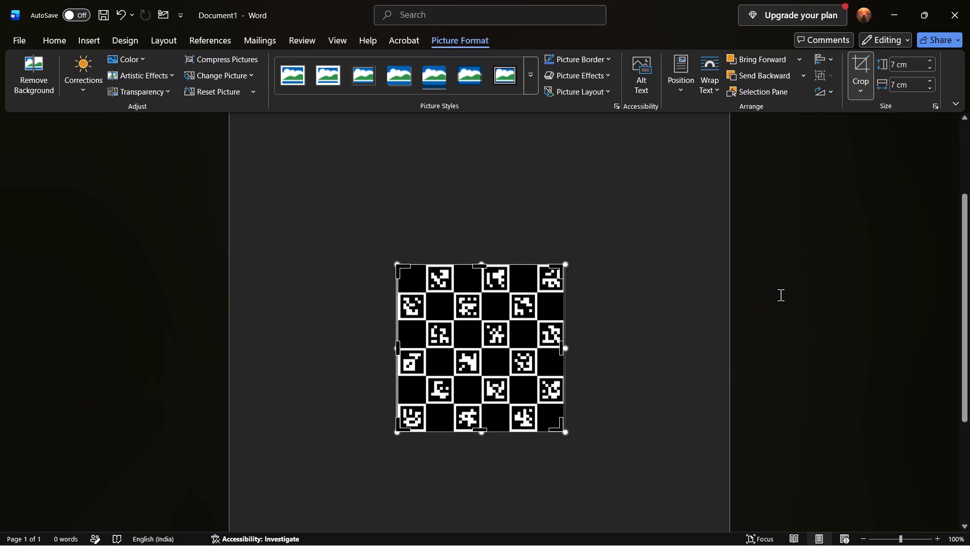
click(668, 258)
Examine the cropped board picture and its placement on the page.
scroll(552, 333, down, 1)
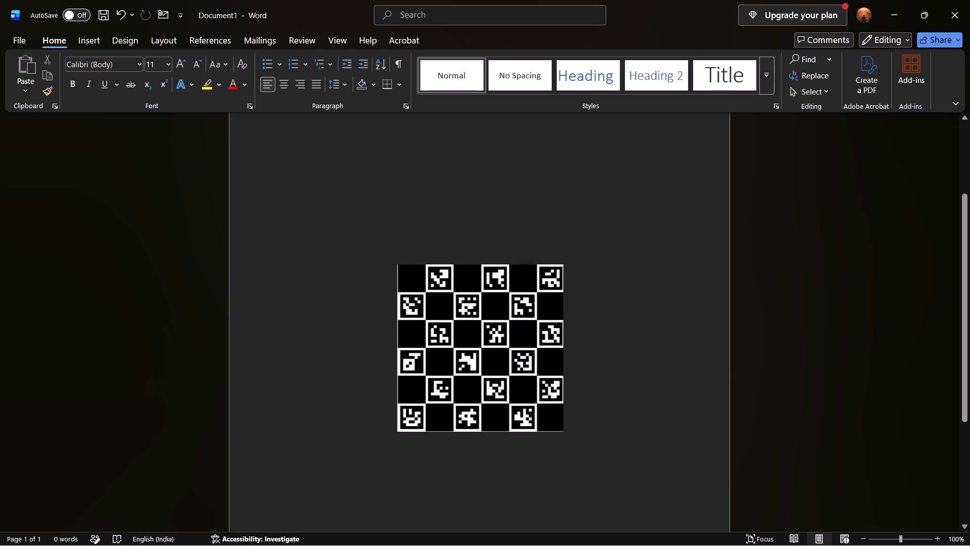
click(453, 337)
click(464, 350)
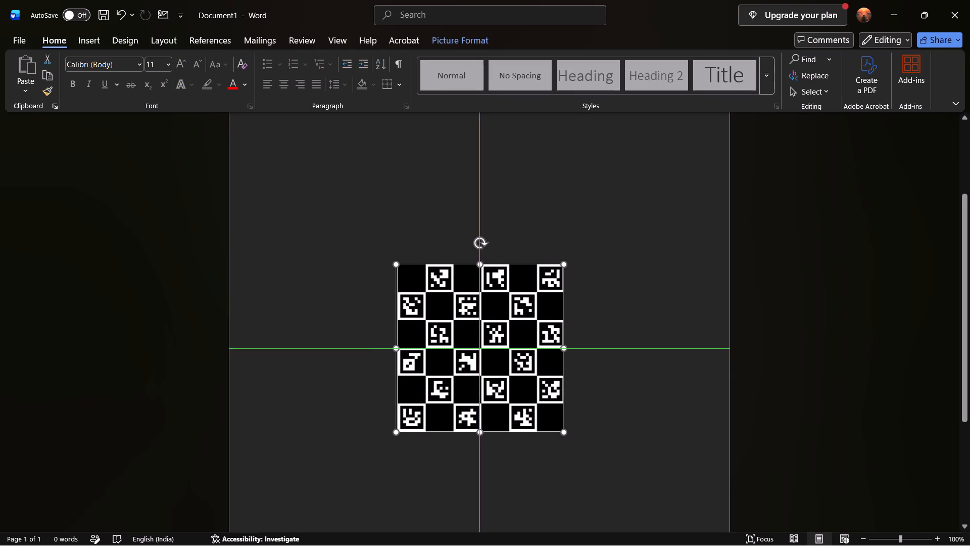
click(623, 381)
scroll(761, 353, down, 8)
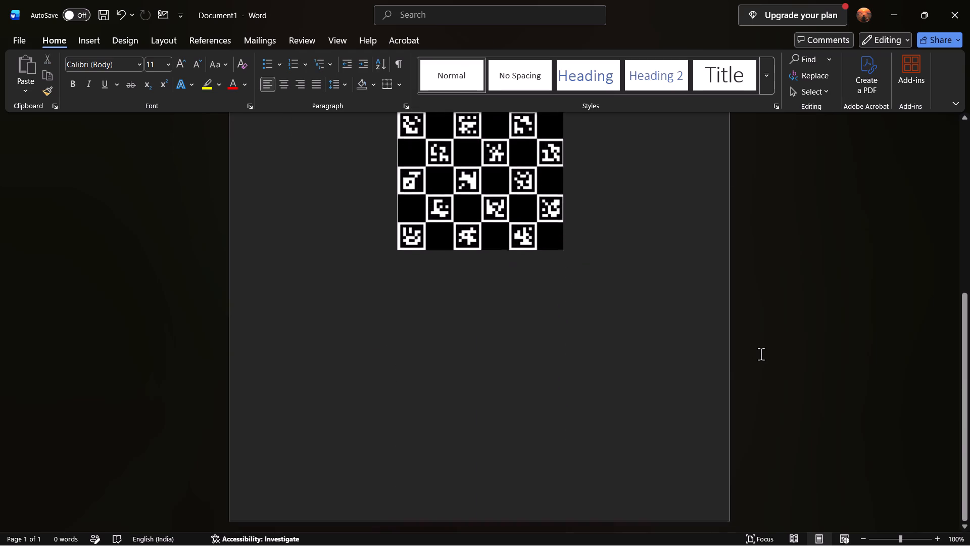
scroll(761, 354, down, 3)
scroll(761, 354, up, 5)
scroll(761, 354, down, 3)
Apply the Fill crop option to the board picture so the image fills its square frame.
click(529, 291)
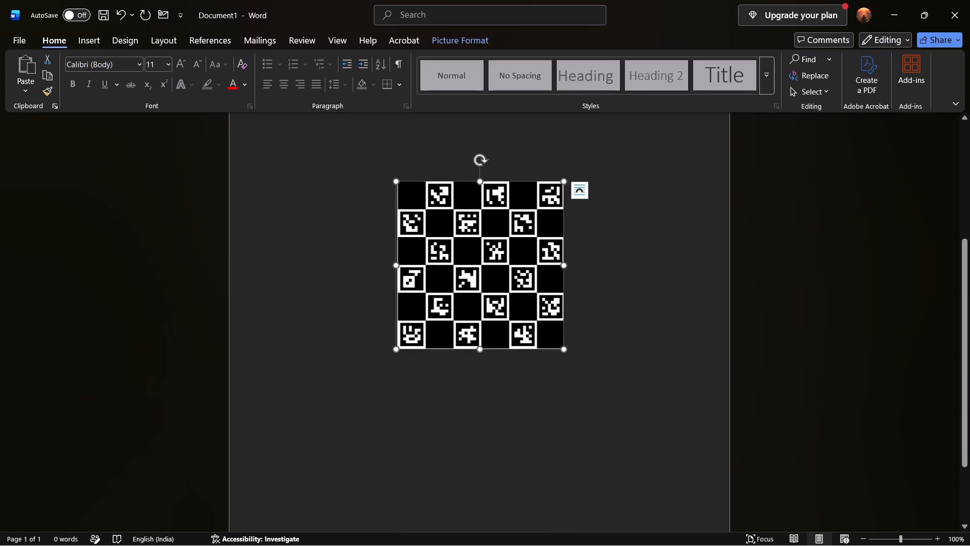
click(466, 36)
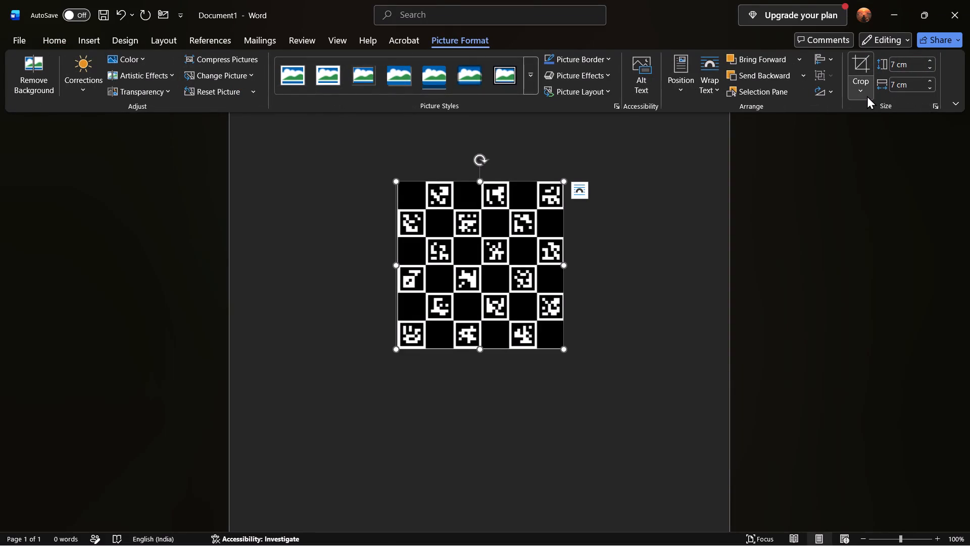
click(867, 95)
click(888, 141)
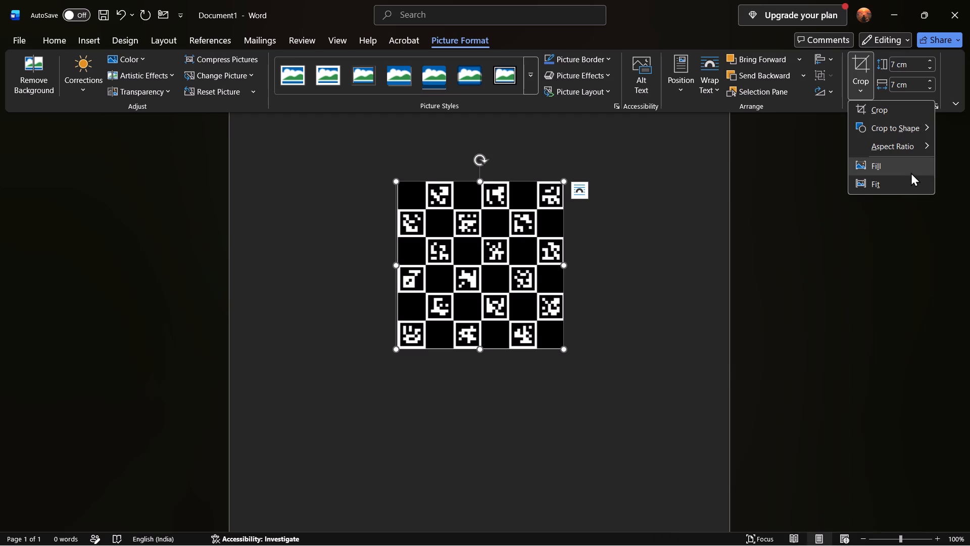
click(856, 171)
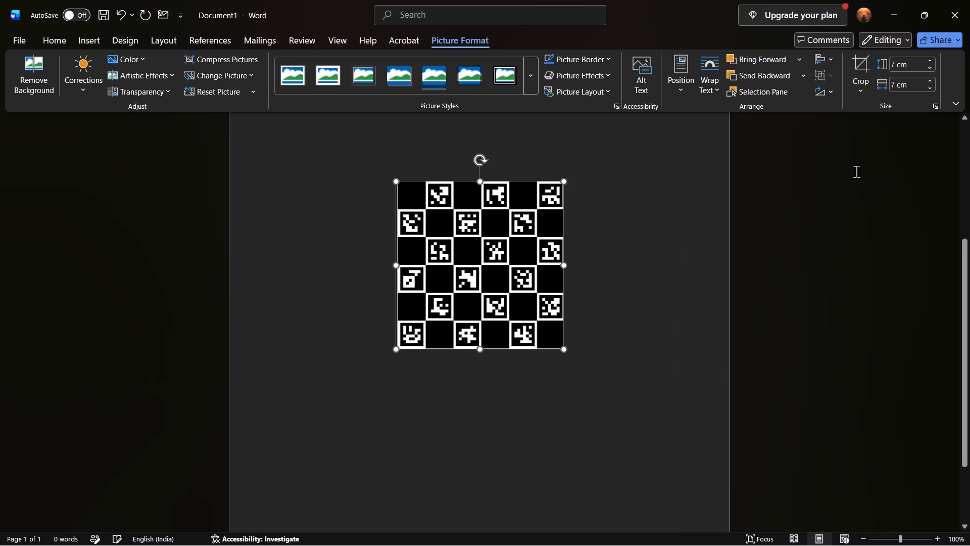
click(861, 264)
Check the board picture's height and width settings and review how it sits on the page.
scroll(658, 356, down, 3)
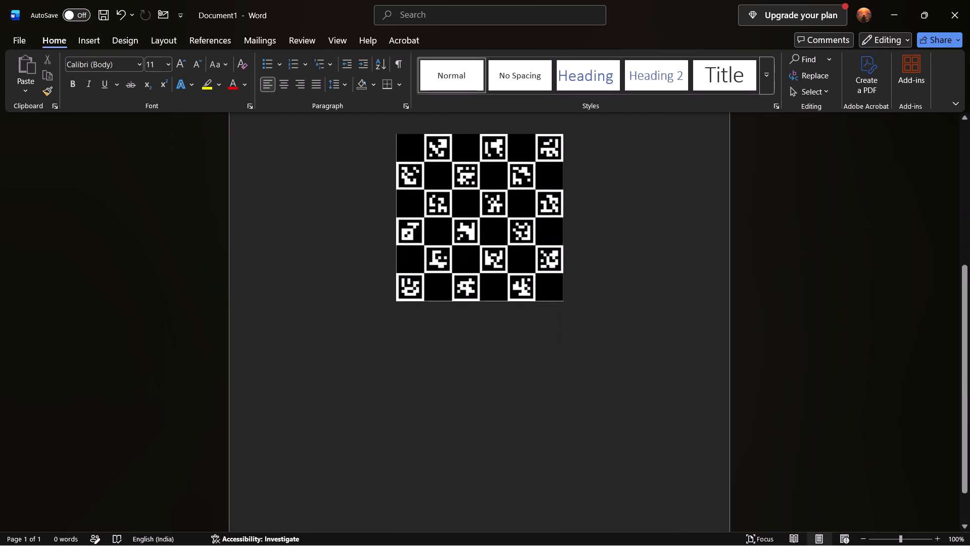
click(515, 227)
click(472, 45)
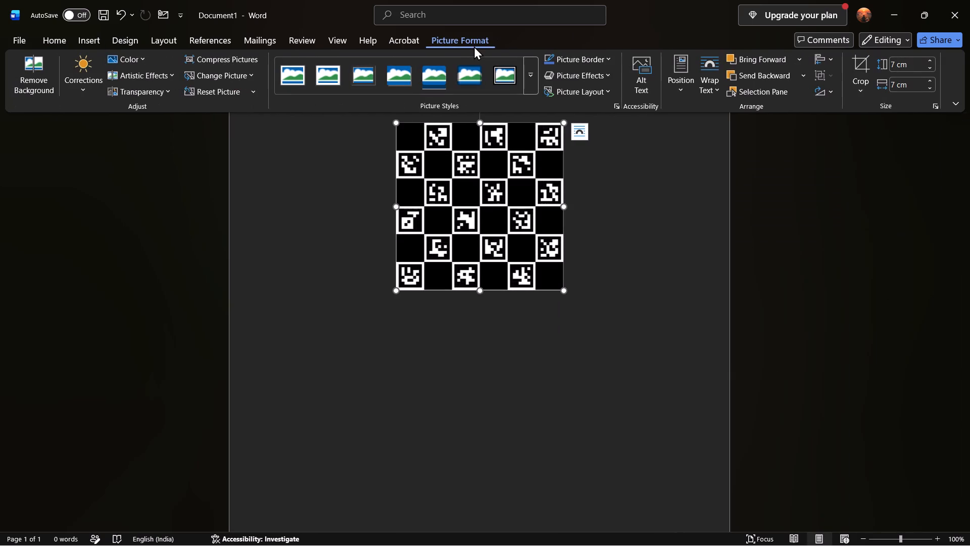
click(842, 257)
scroll(771, 352, down, 5)
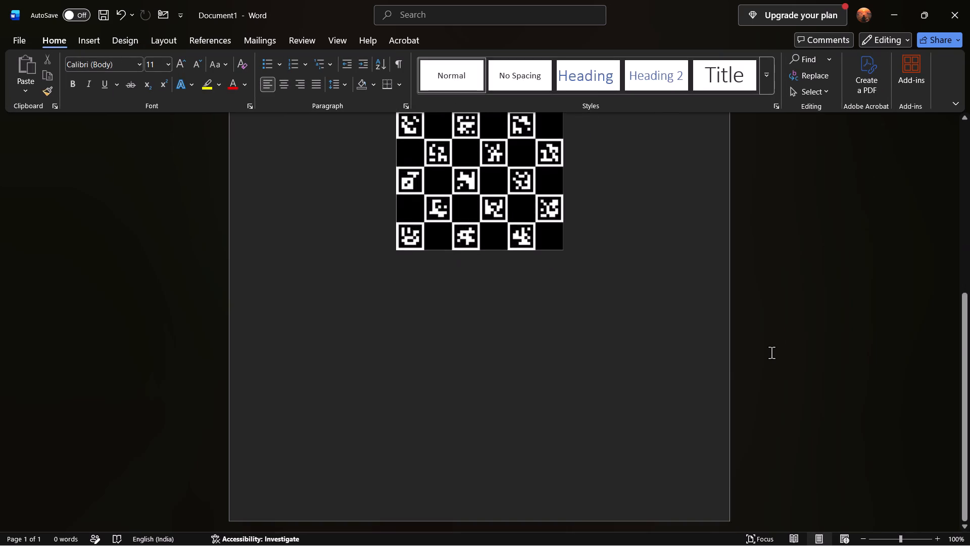
scroll(771, 352, down, 1)
scroll(771, 352, up, 8)
scroll(738, 344, down, 8)
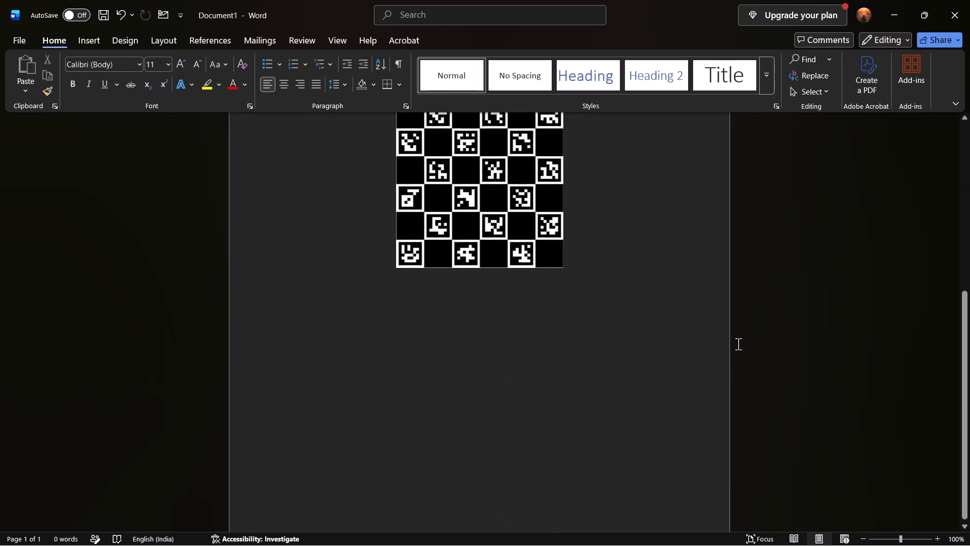
scroll(738, 344, up, 7)
scroll(738, 344, down, 8)
scroll(738, 344, up, 9)
scroll(703, 345, down, 1)
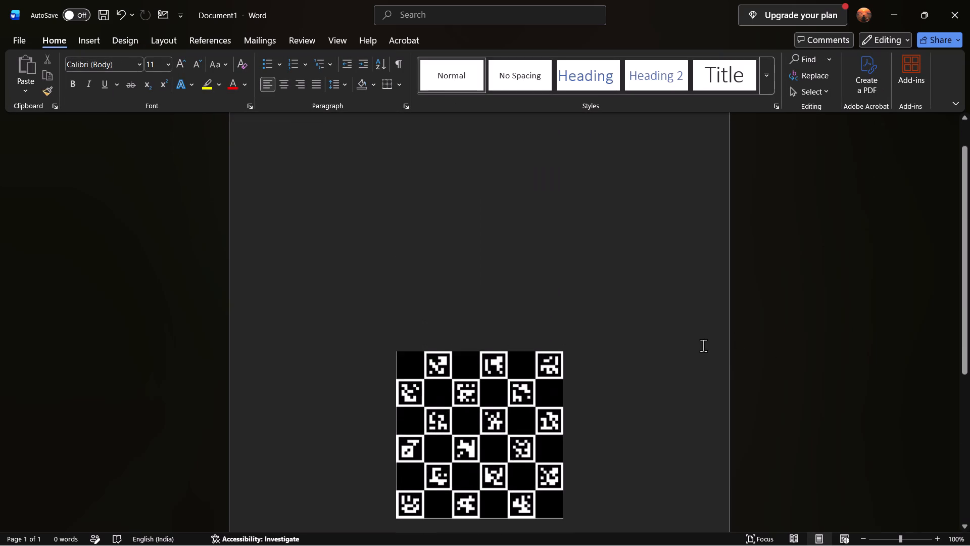
click(494, 403)
click(456, 42)
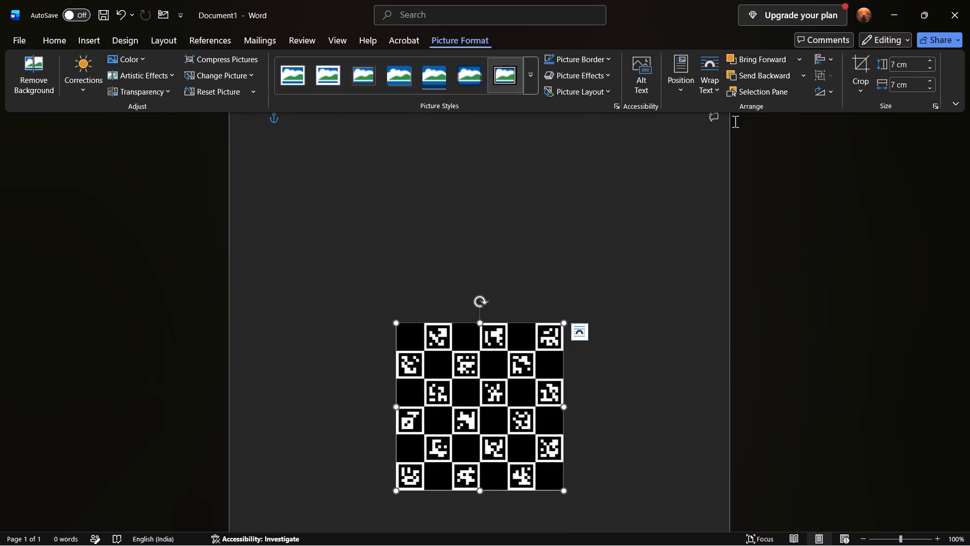
click(869, 159)
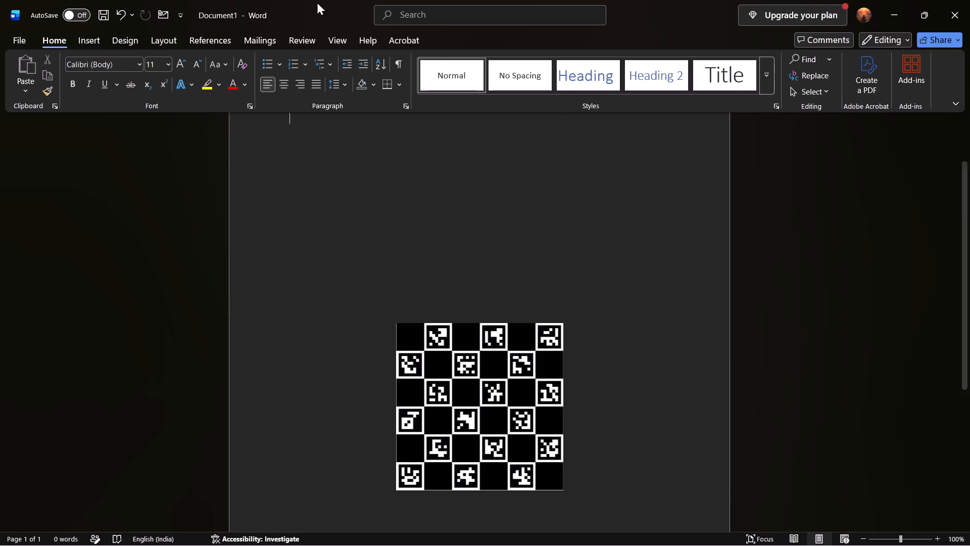
Save the document as charuco_chart in the personal OneDrive Documents folder and dismiss the version history tip.
key(ctrl+s)
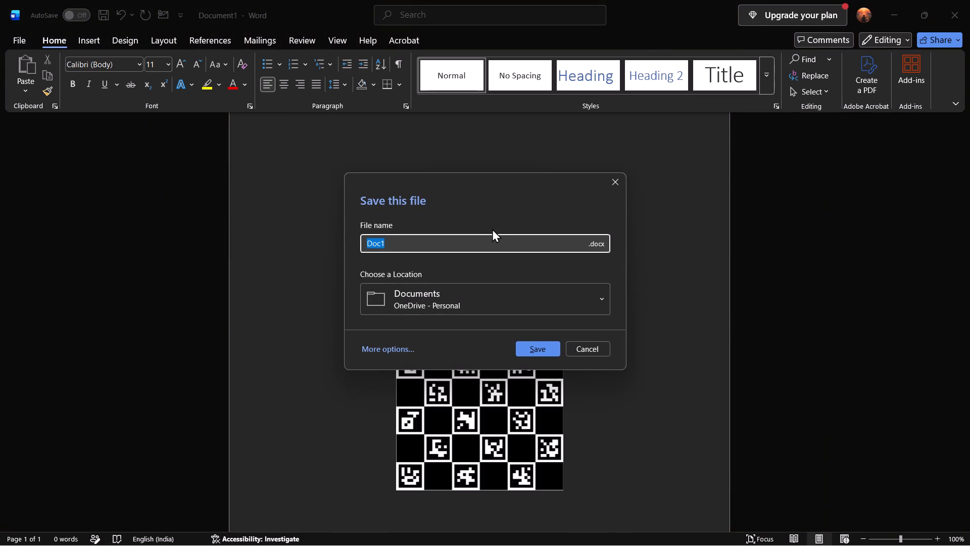
key(BackSpace)
text(charuco)
key(space)
key(BackSpace)
key(space)
key(BackSpace)
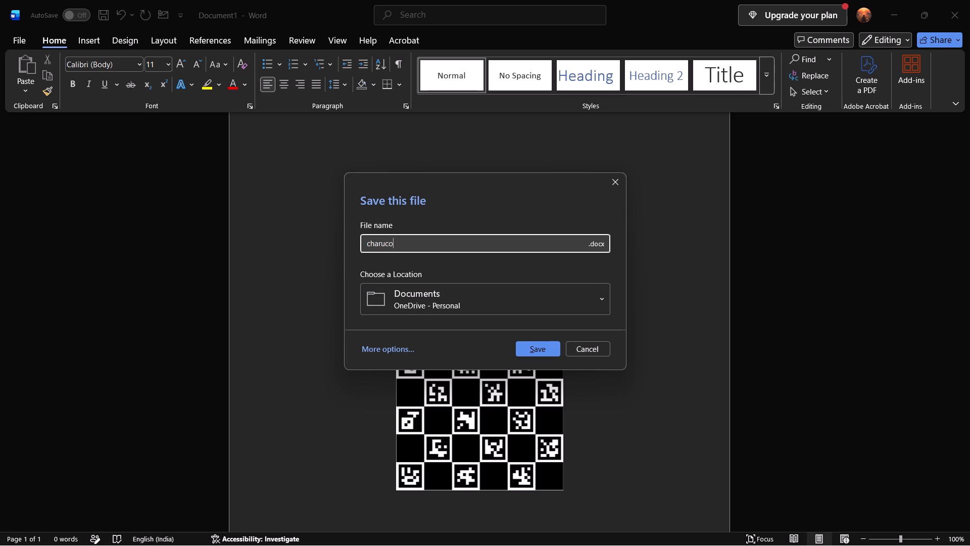
key(shift+underscore)
text(chart)
key(Return)
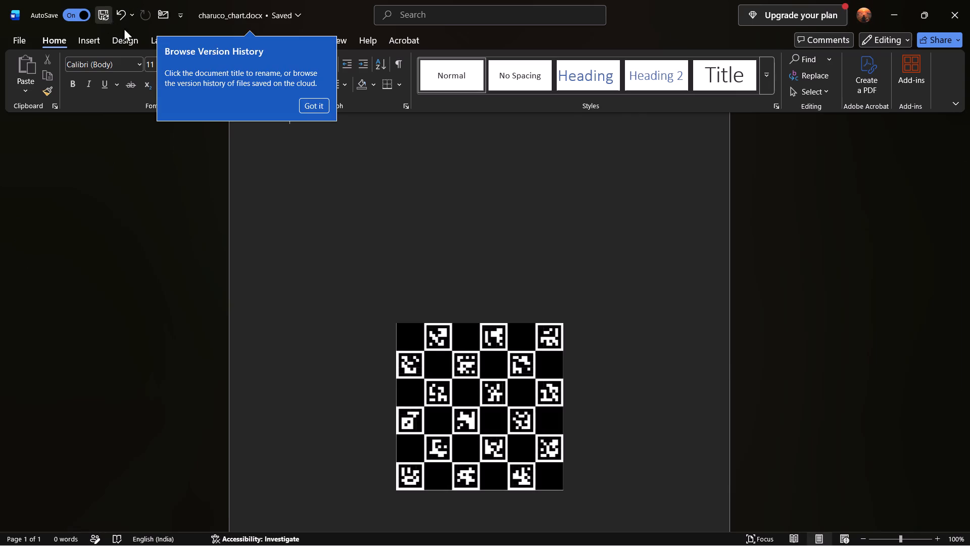
click(307, 101)
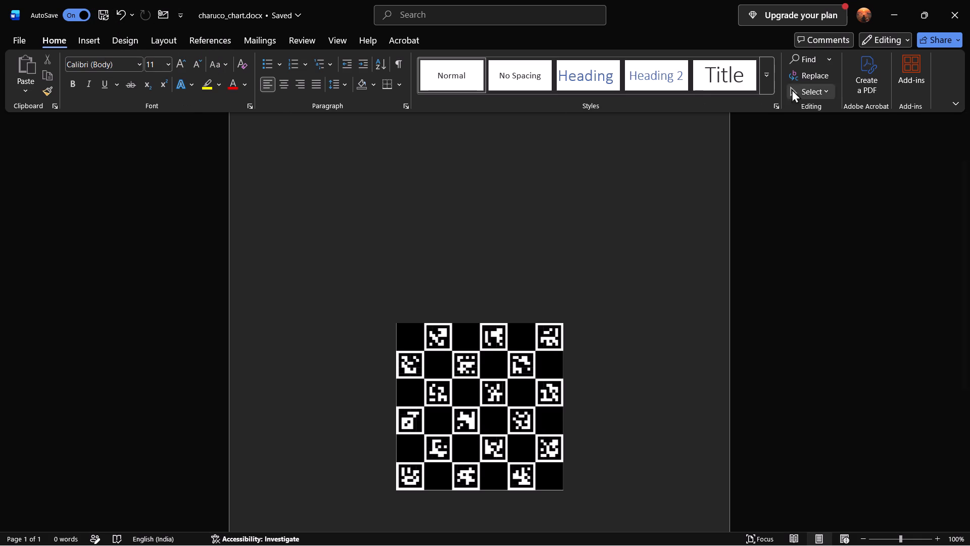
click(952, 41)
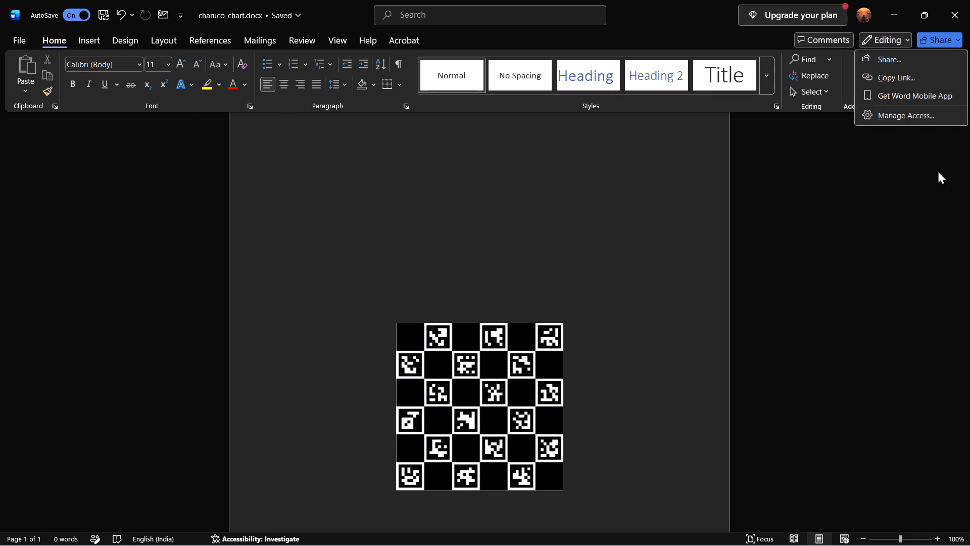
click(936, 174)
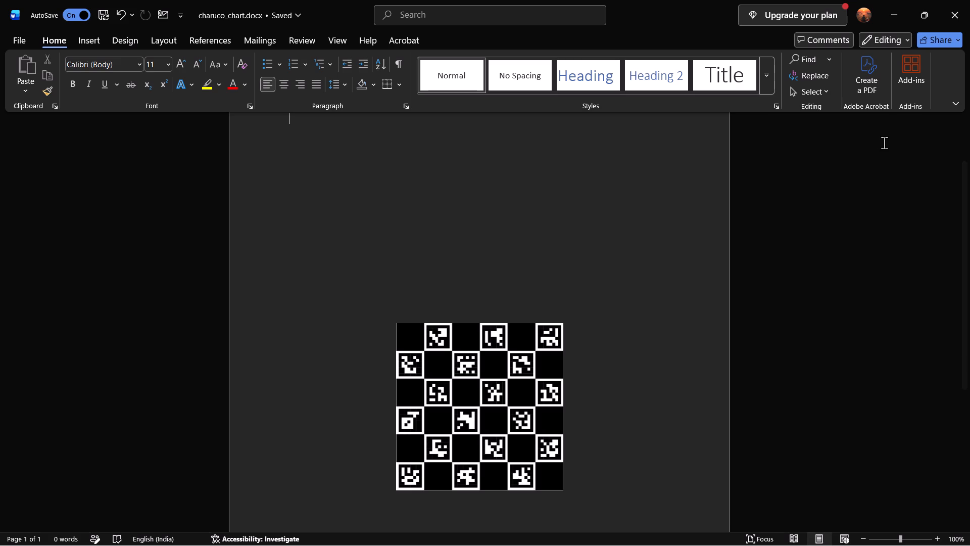
Open the print settings for the charuco_chart document.
key(ctrl+p)
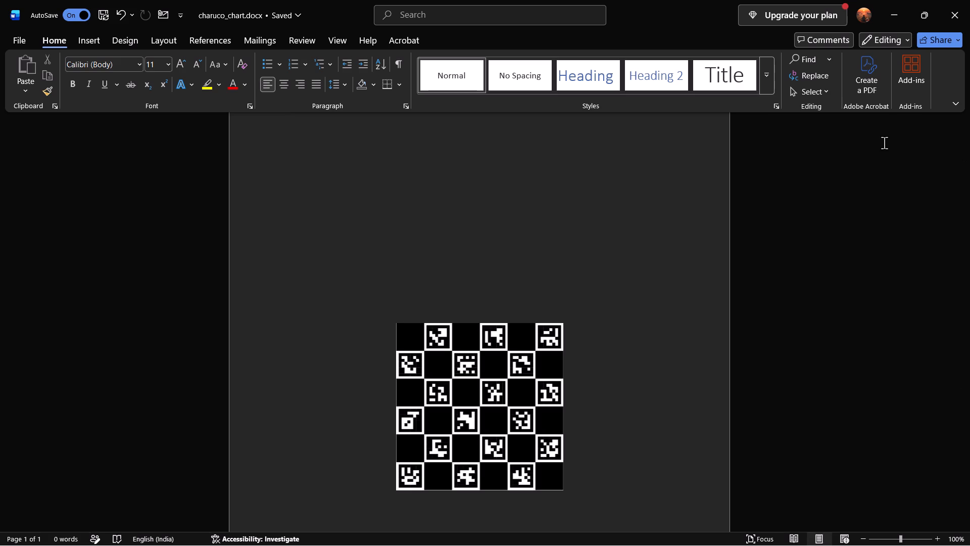
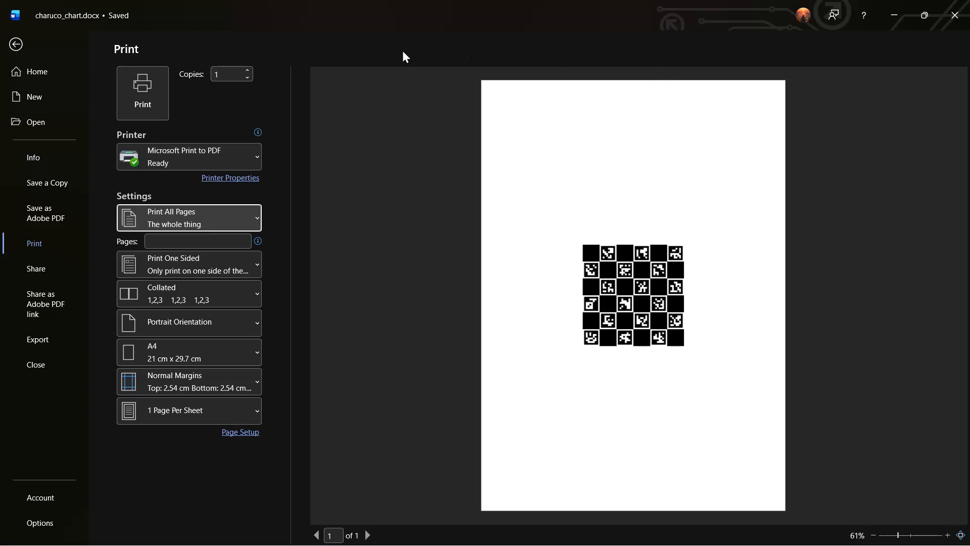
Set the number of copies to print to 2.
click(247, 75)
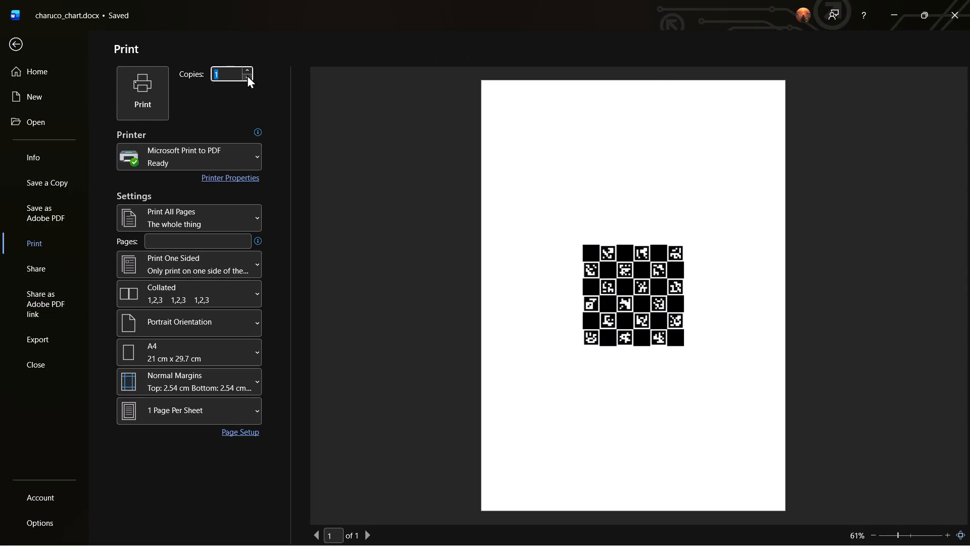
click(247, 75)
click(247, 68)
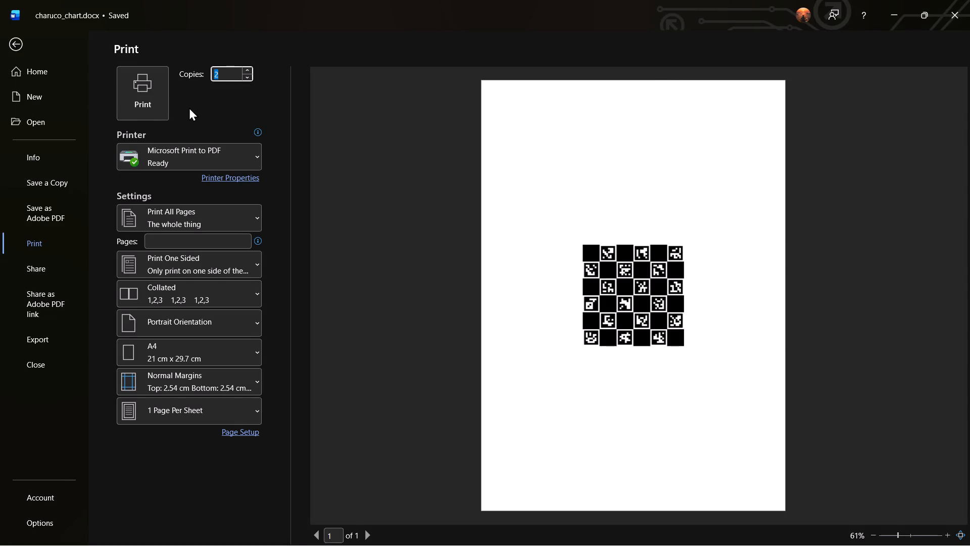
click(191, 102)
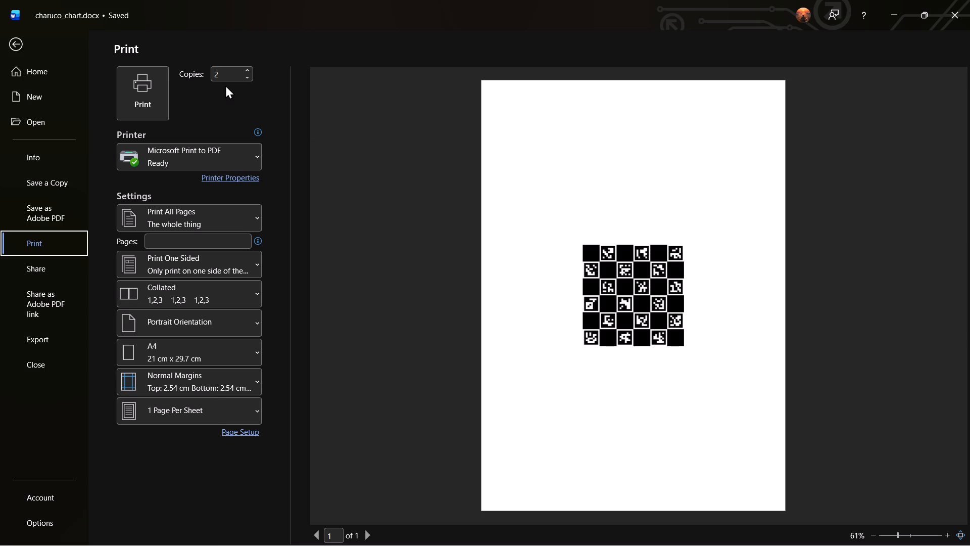
Choose A4, 21 cm x 29.7 cm, as the paper size for the printout.
click(149, 346)
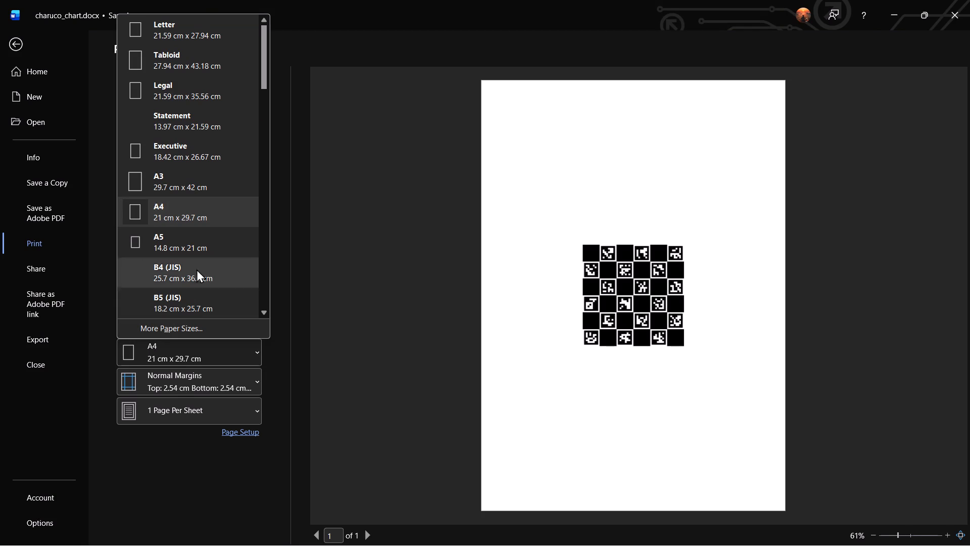
click(184, 214)
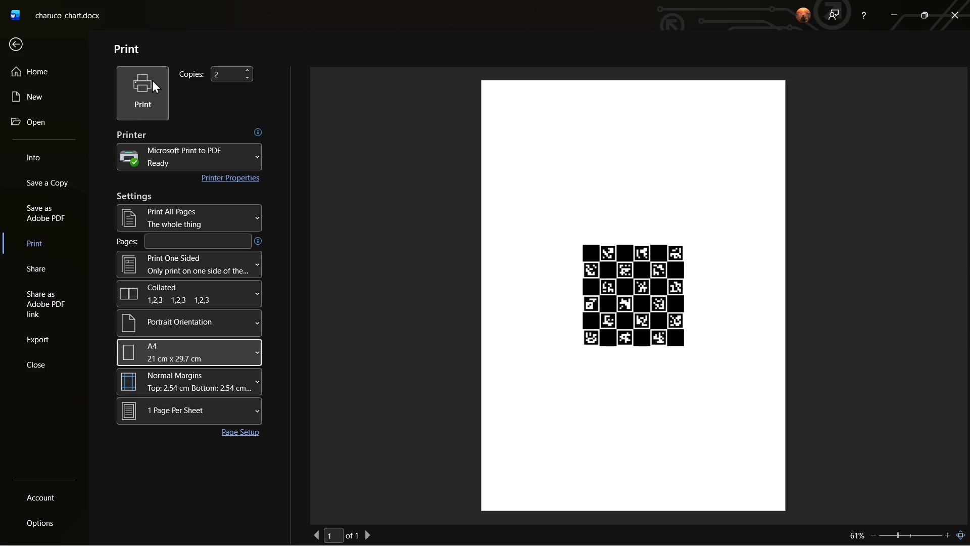
Set the number of copies to print to 1.
click(248, 75)
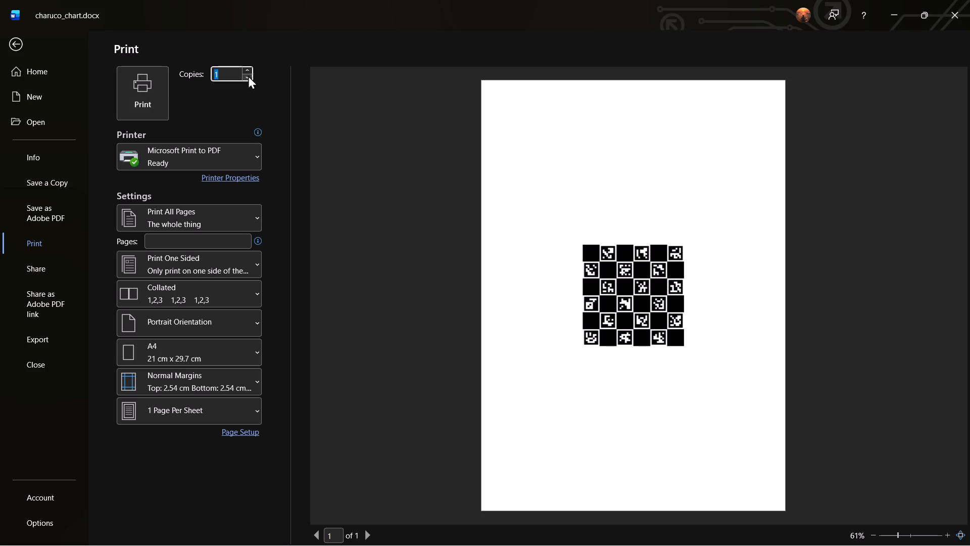
click(219, 99)
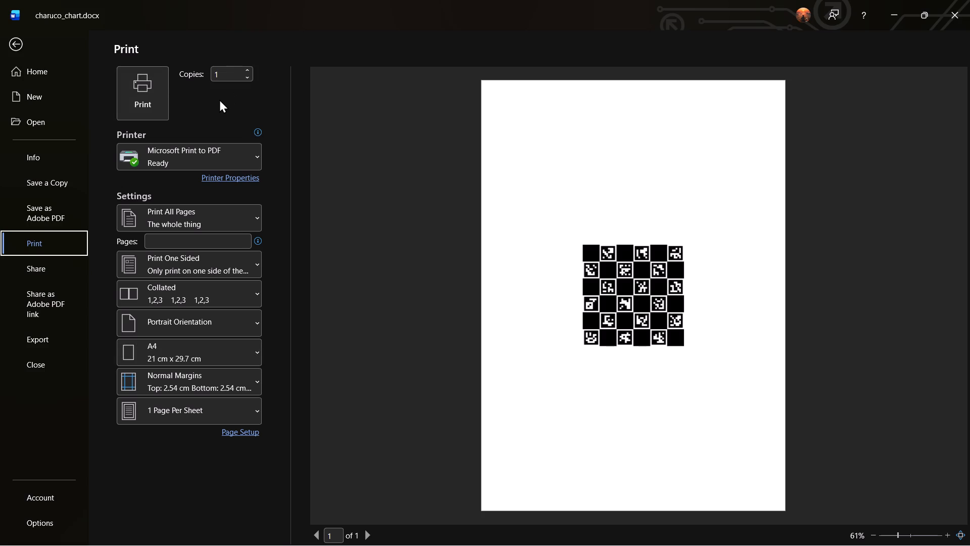
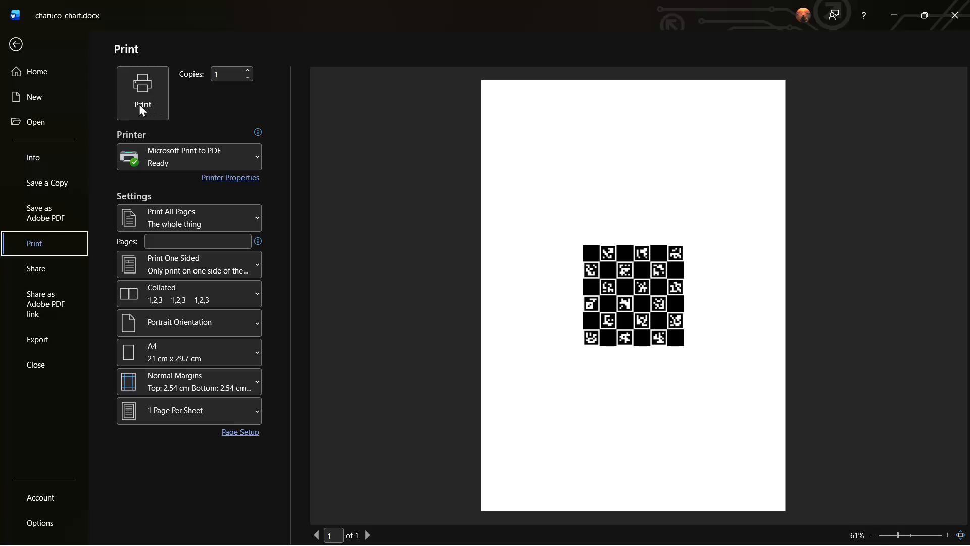
Send the document to Microsoft Print to PDF and try to save the output in Documents without a file name.
click(139, 103)
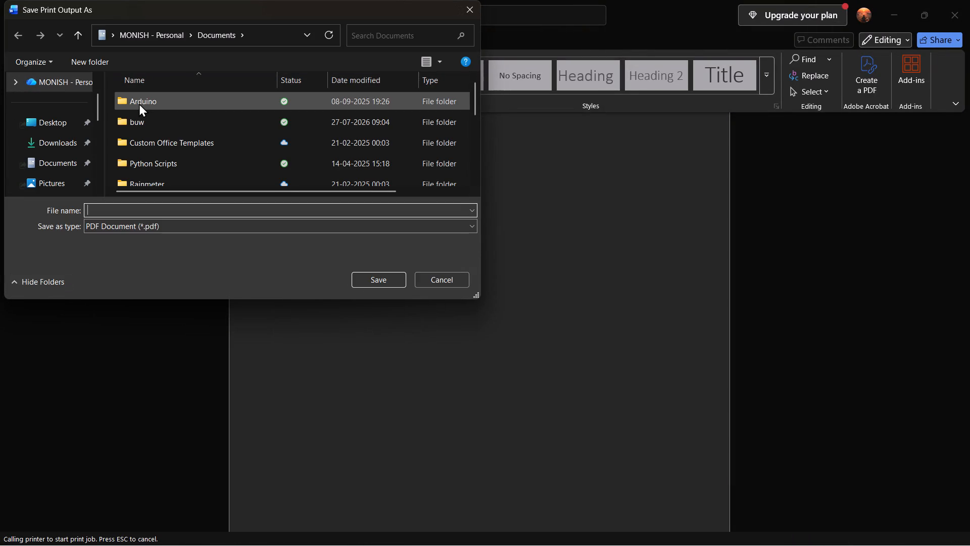
click(396, 278)
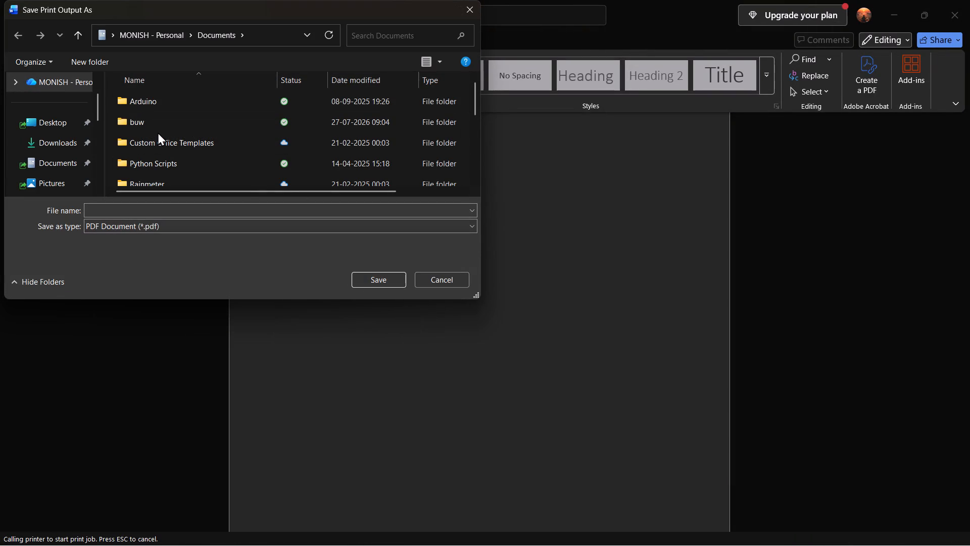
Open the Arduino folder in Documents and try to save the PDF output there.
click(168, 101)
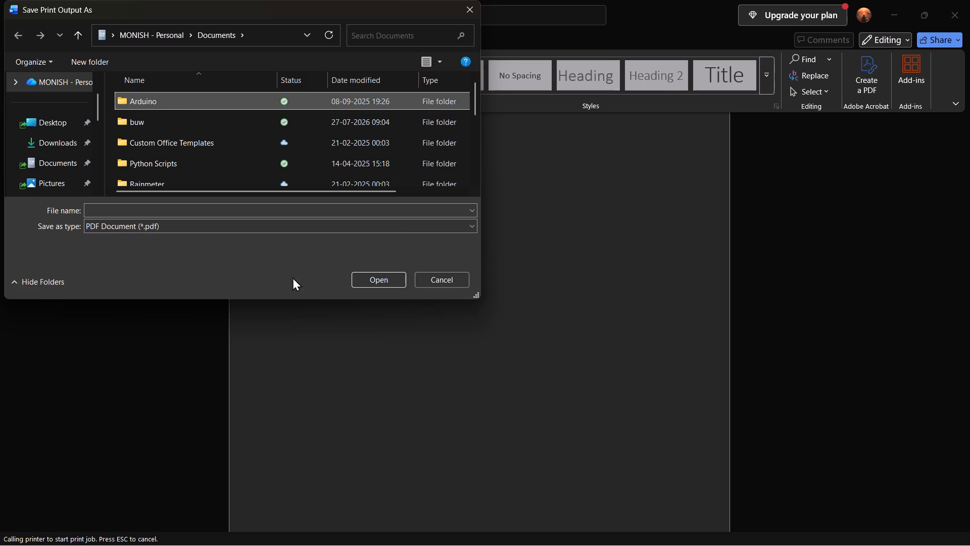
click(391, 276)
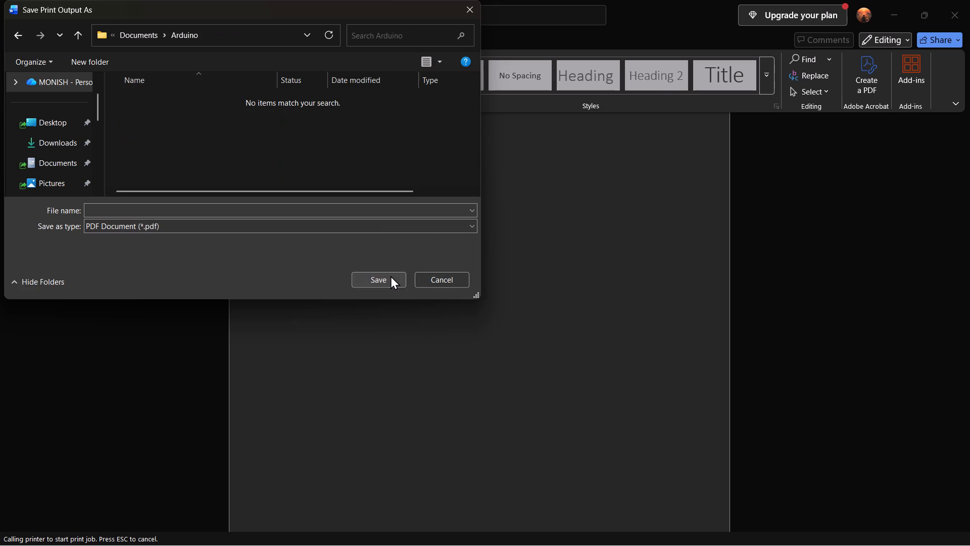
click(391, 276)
Look through Downloads and the personal OneDrive folder, and search OneDrive for "charuco".
click(54, 136)
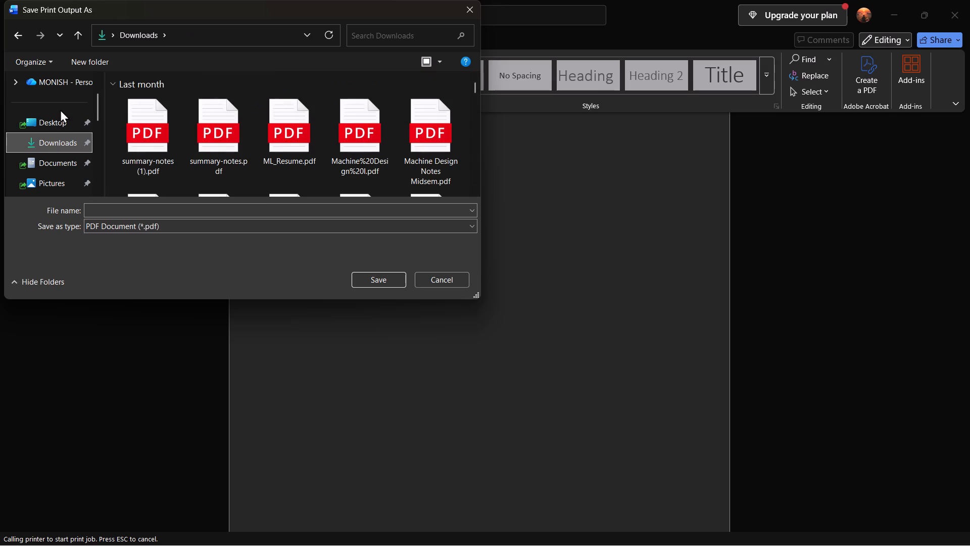
click(58, 78)
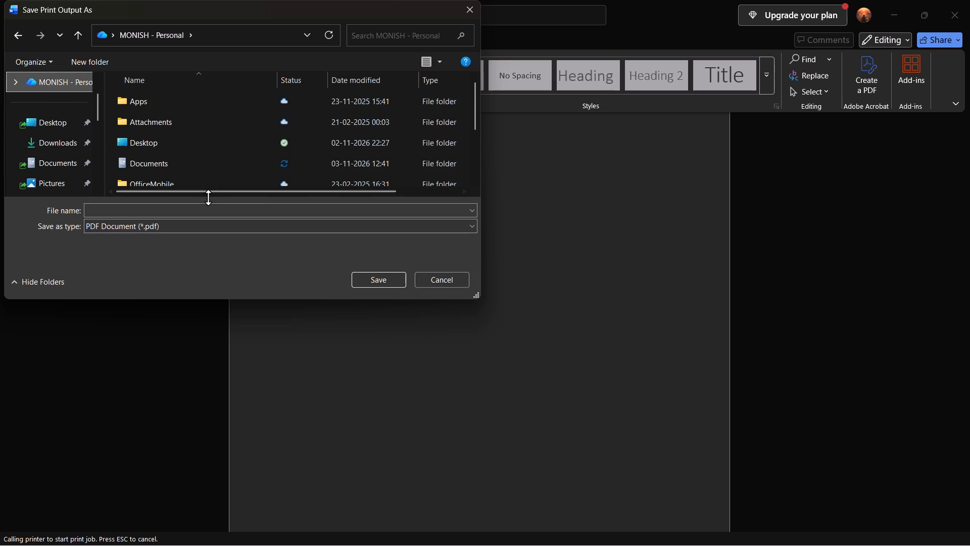
scroll(234, 131, down, 3)
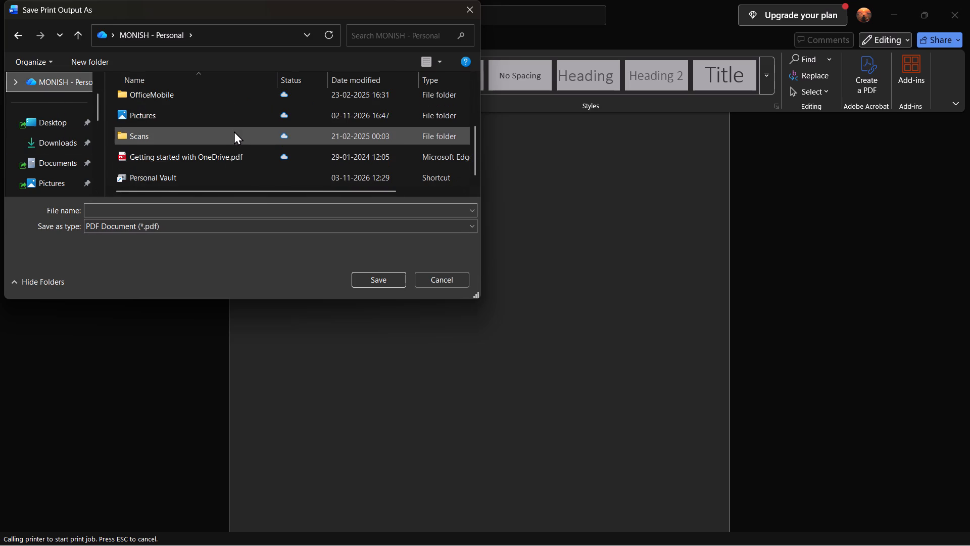
scroll(234, 131, up, 2)
click(407, 32)
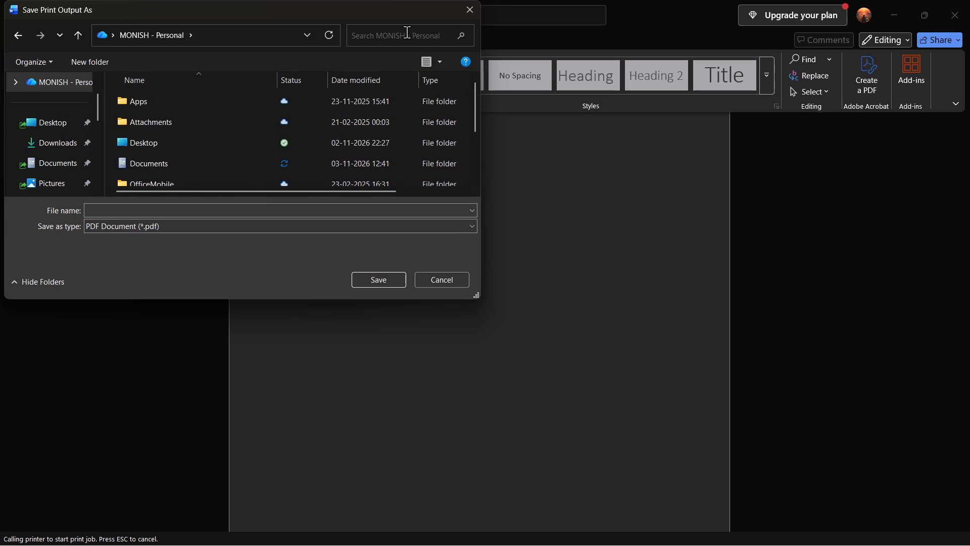
text(cha)
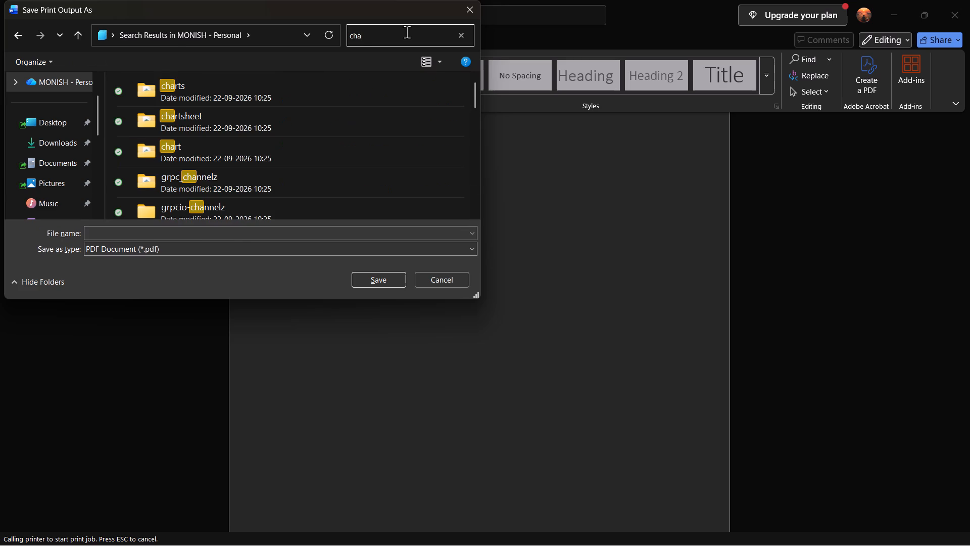
text(ruco)
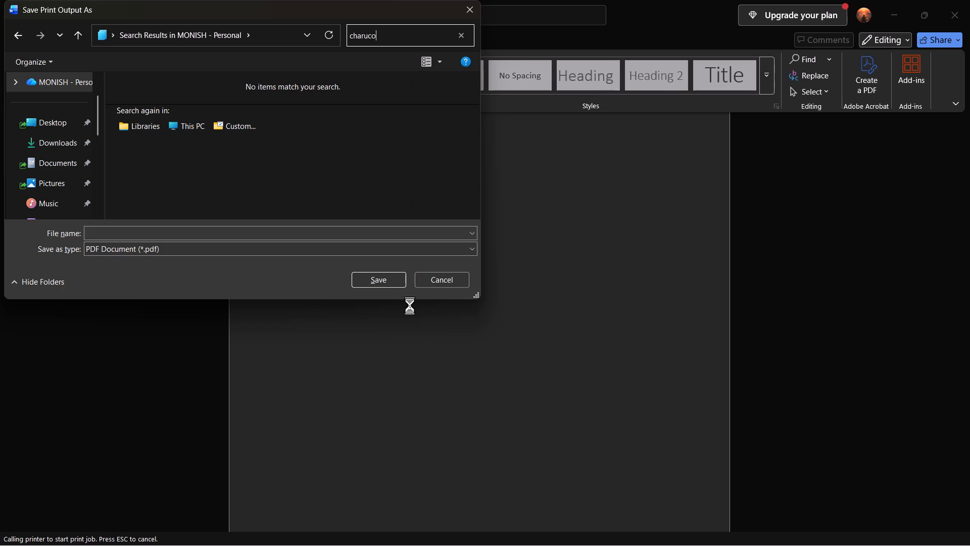
Search Windows for "charuco" to locate the saved chart document.
click(335, 522)
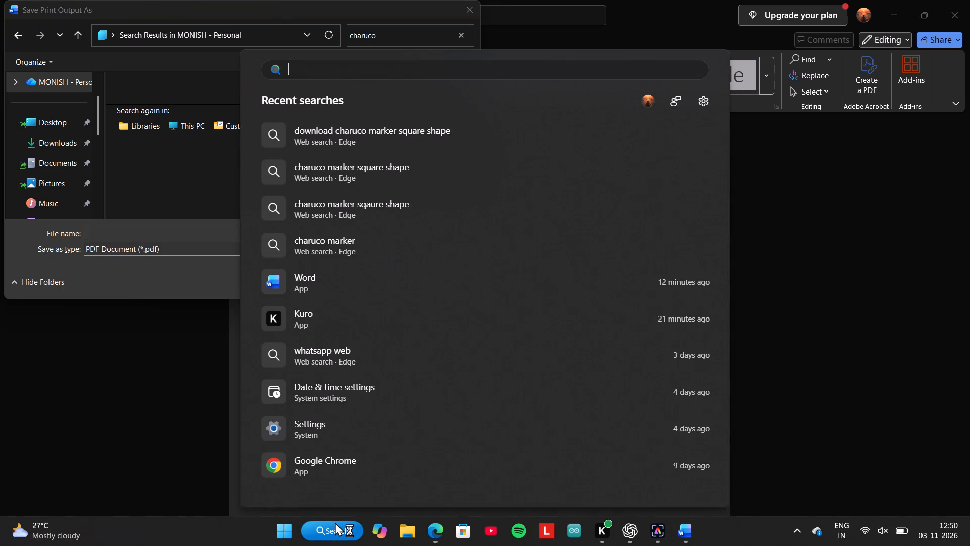
text(char)
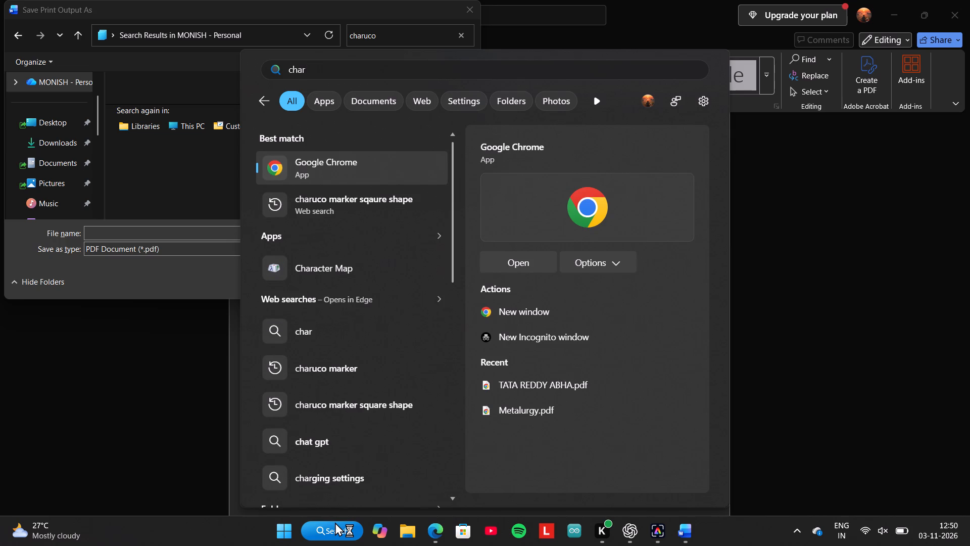
text(uco)
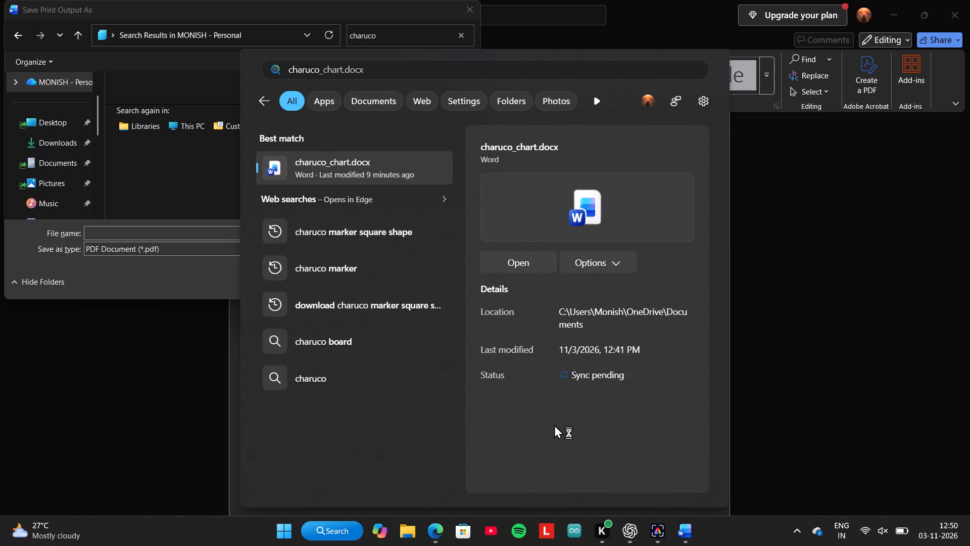
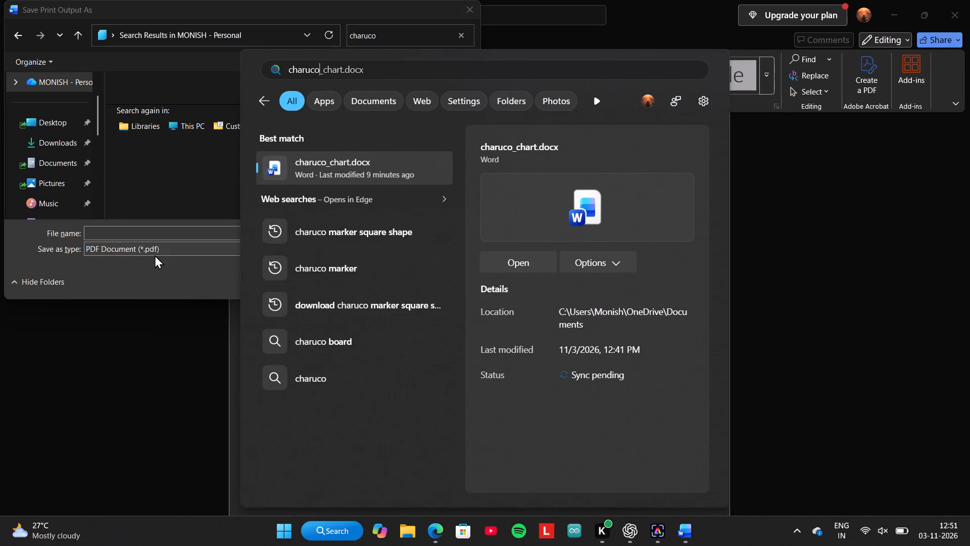
Look through the Documents folder in the print output dialog for the saved chart document.
click(41, 165)
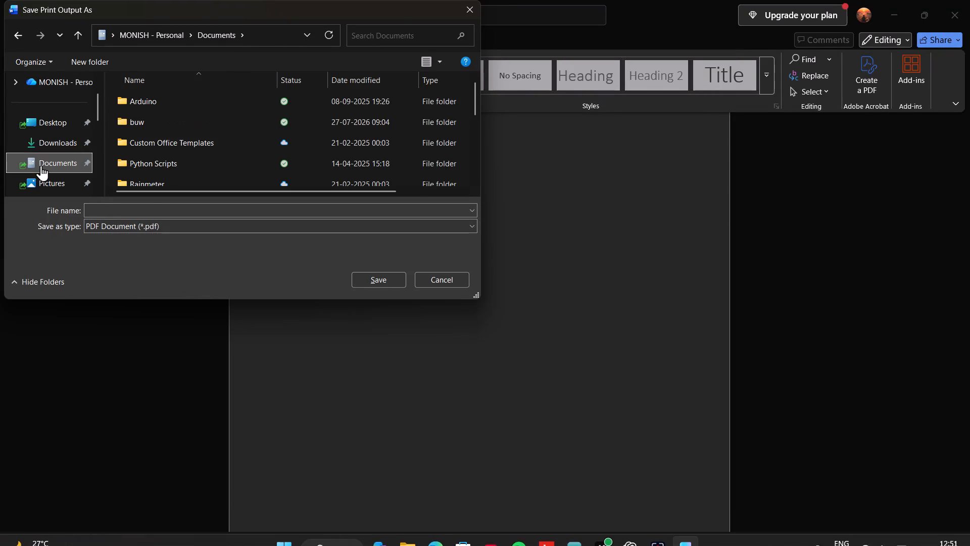
scroll(164, 147, down, 1)
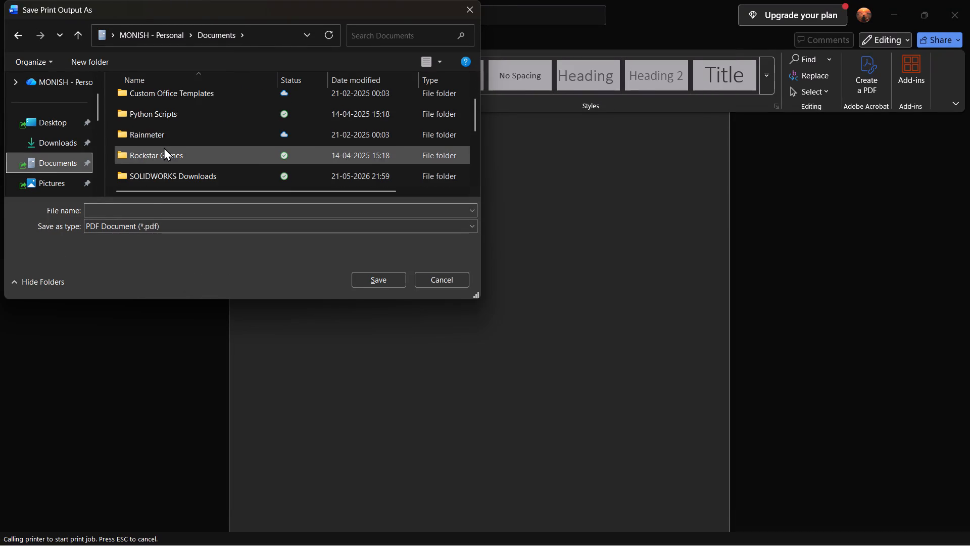
scroll(164, 147, down, 2)
scroll(164, 147, up, 2)
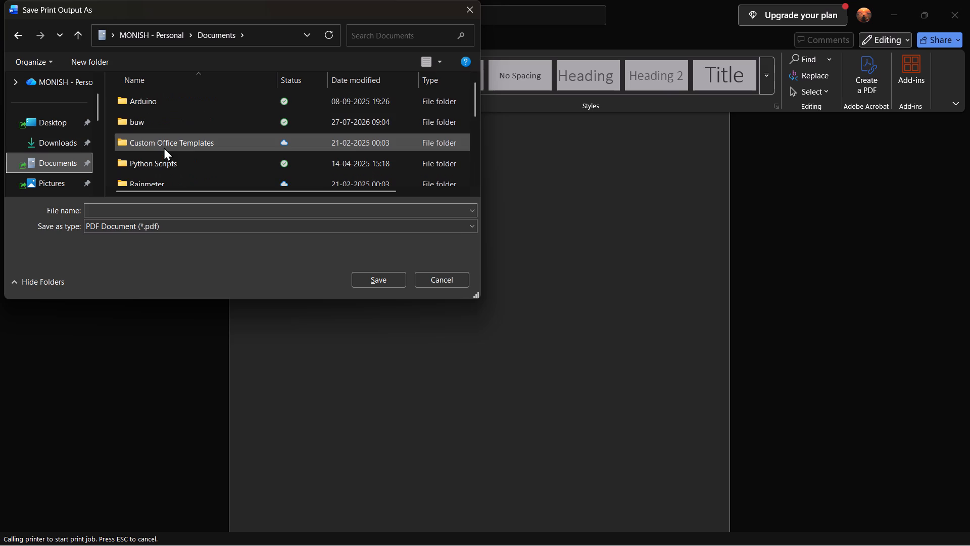
scroll(164, 147, up, 1)
scroll(164, 147, down, 5)
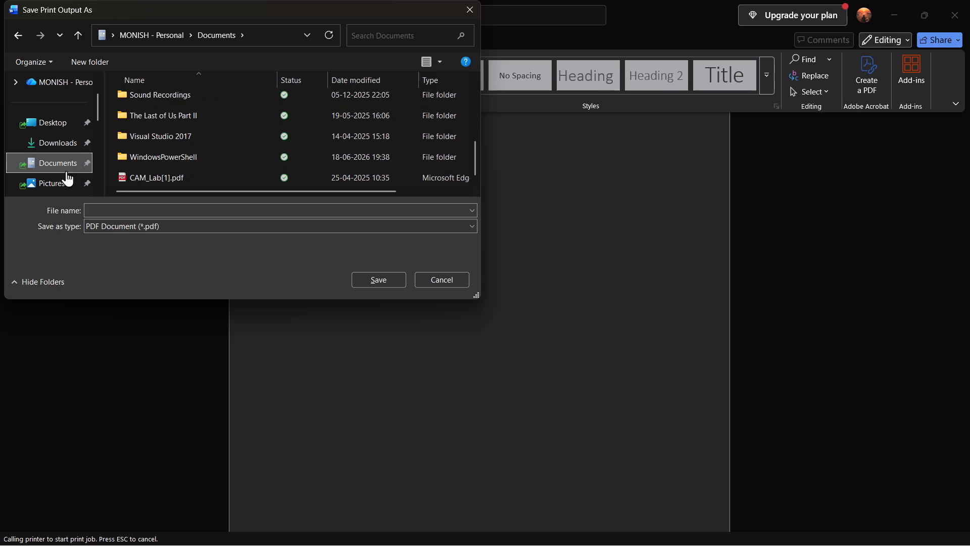
scroll(57, 151, up, 2)
Open Documents inside the personal OneDrive folder and look through its contents for the chart document.
click(57, 126)
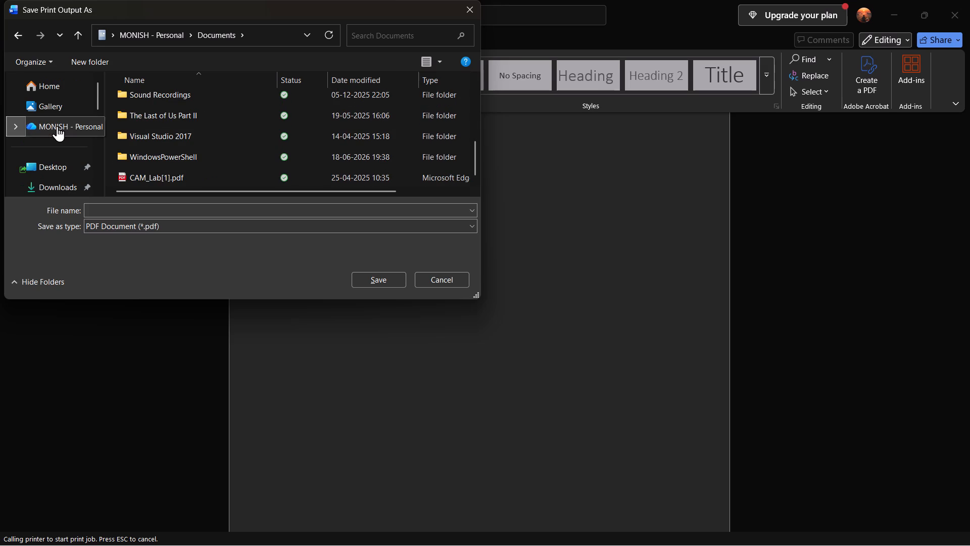
right_click(226, 117)
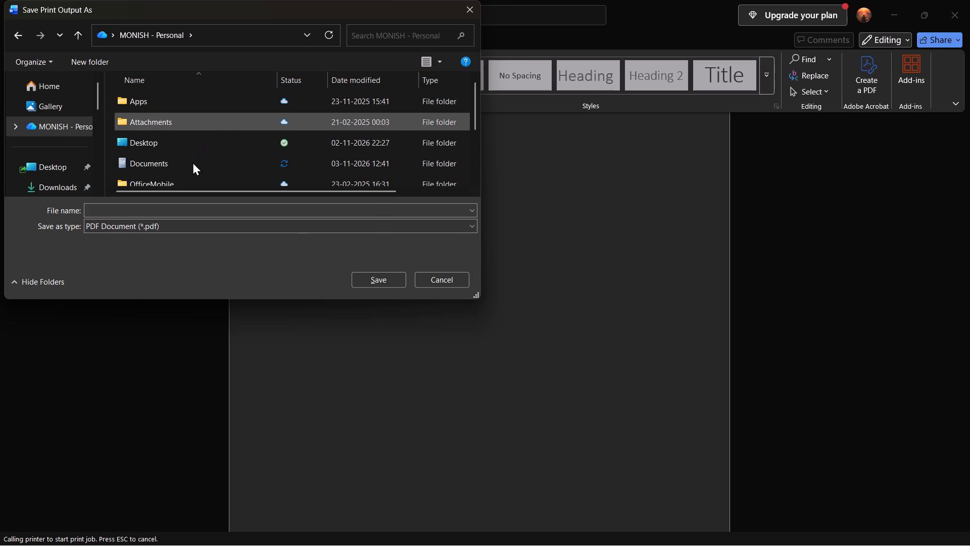
click(155, 162)
click(155, 162)
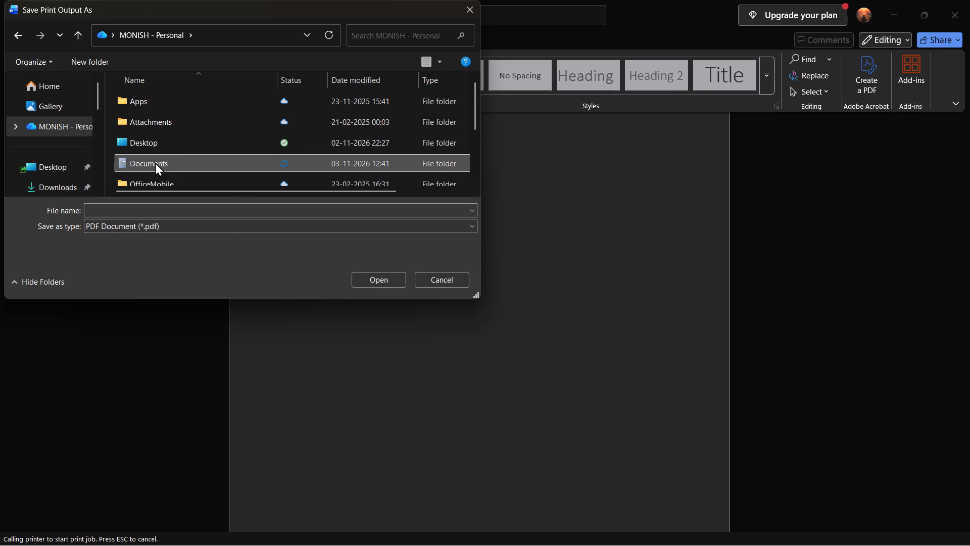
click(210, 161)
click(210, 161)
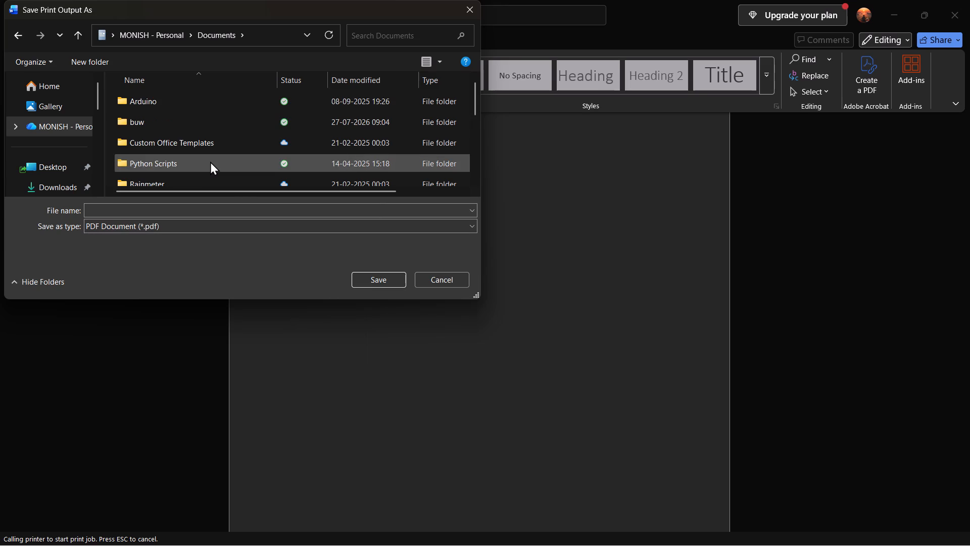
scroll(211, 126, down, 6)
scroll(211, 126, up, 4)
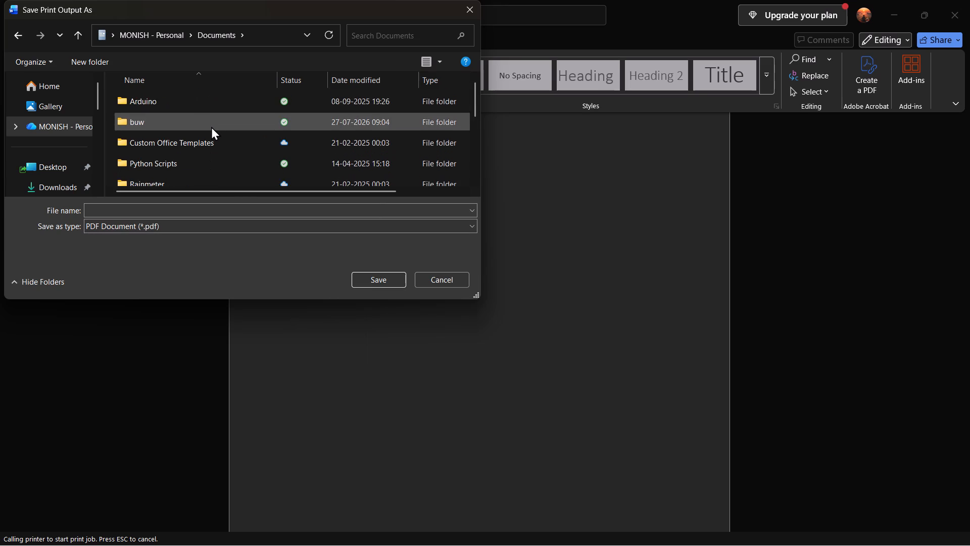
scroll(211, 126, down, 7)
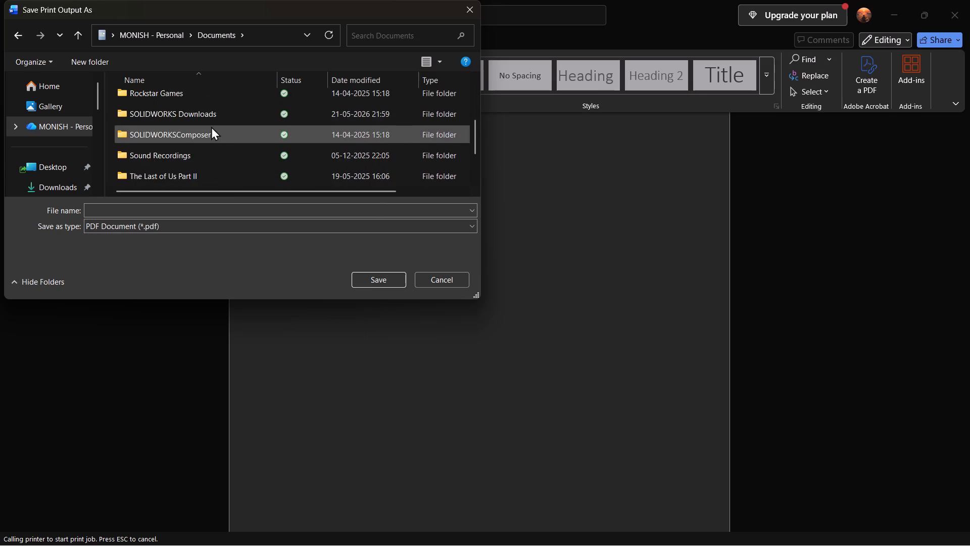
scroll(211, 126, down, 8)
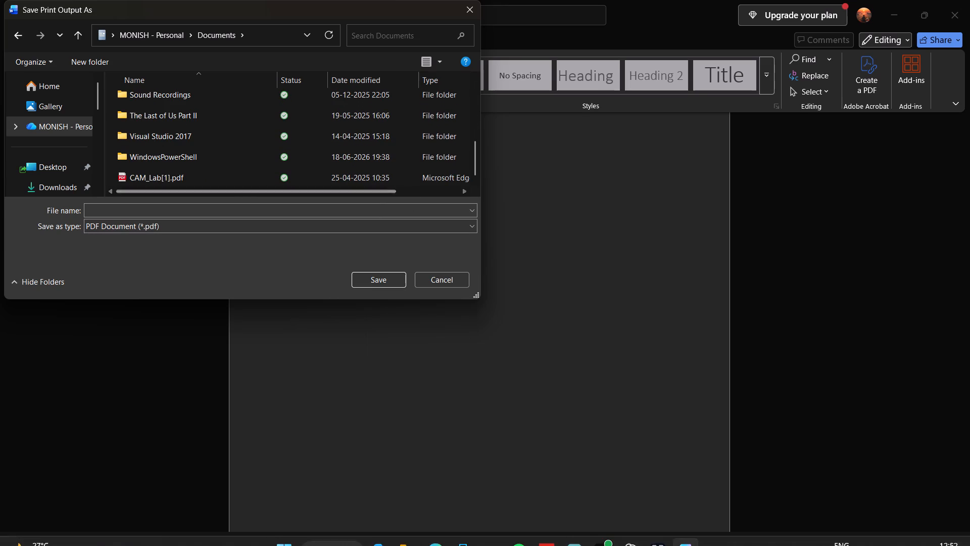
Search Windows for "charu", open the file location of charuco_chart.docx and look through that folder.
click(339, 525)
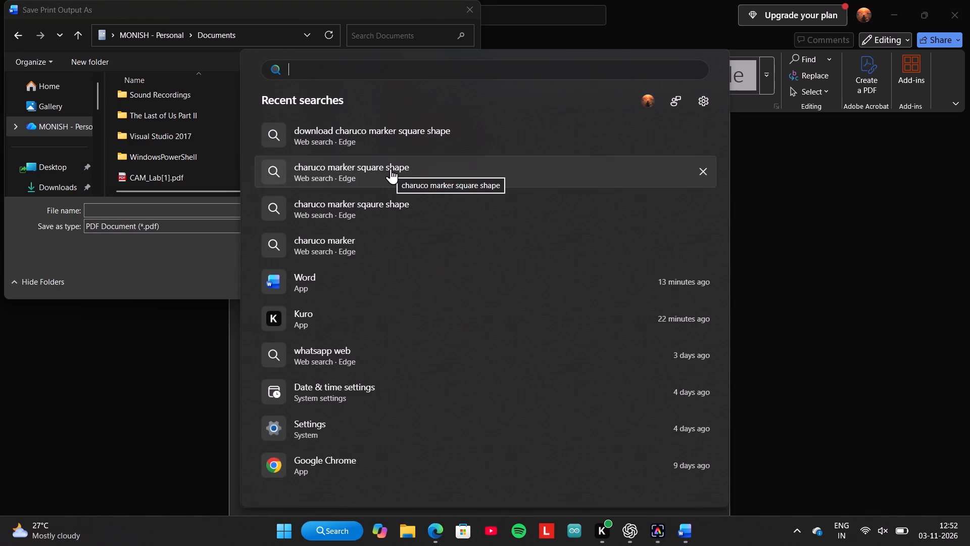
text(charu)
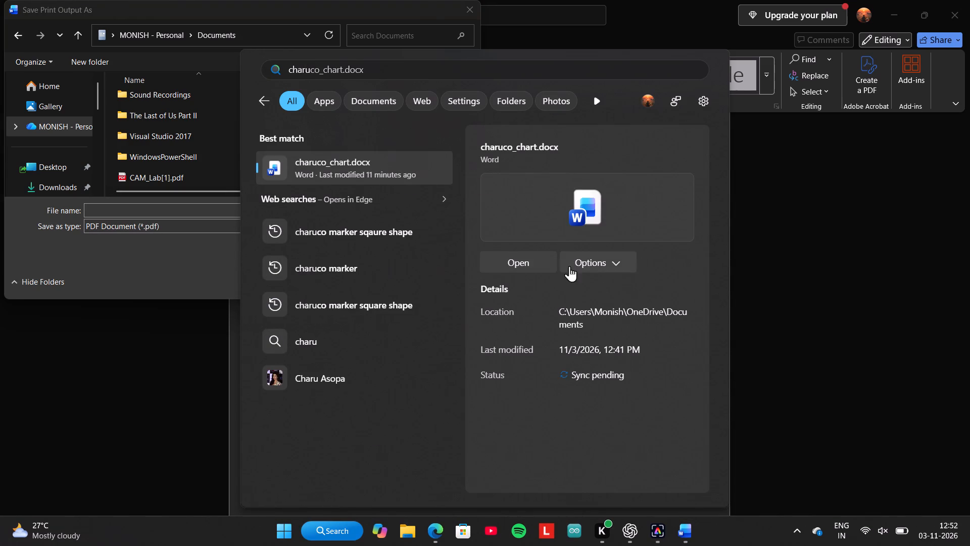
click(623, 264)
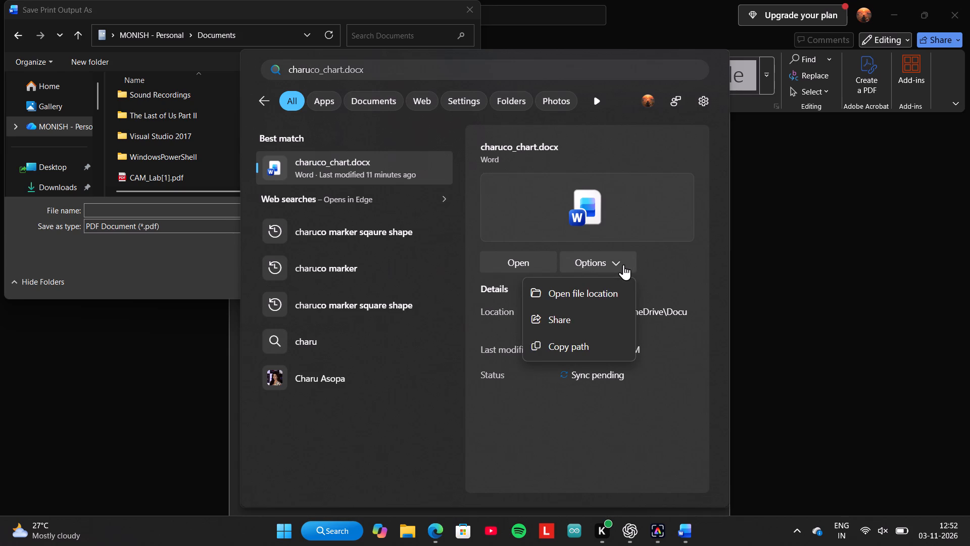
click(591, 301)
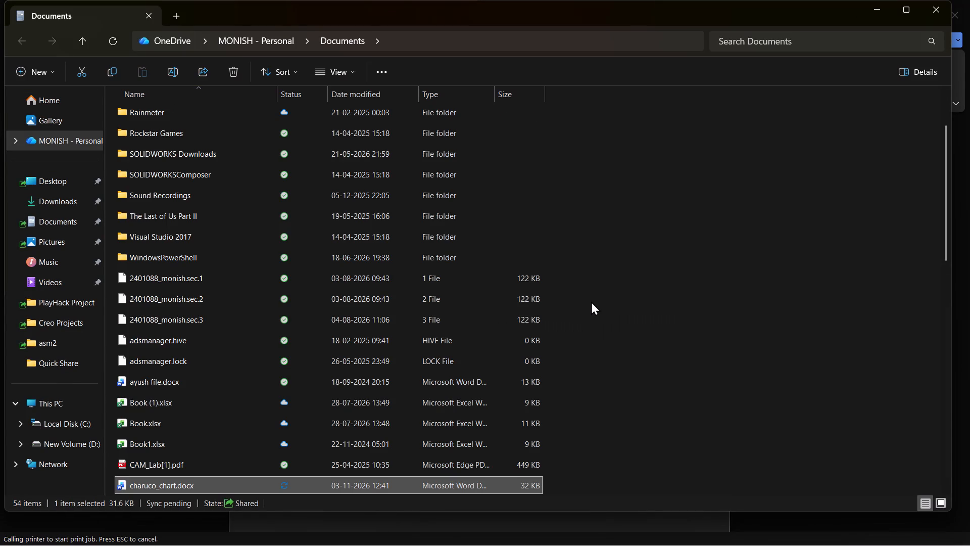
scroll(375, 257, up, 6)
scroll(375, 257, down, 6)
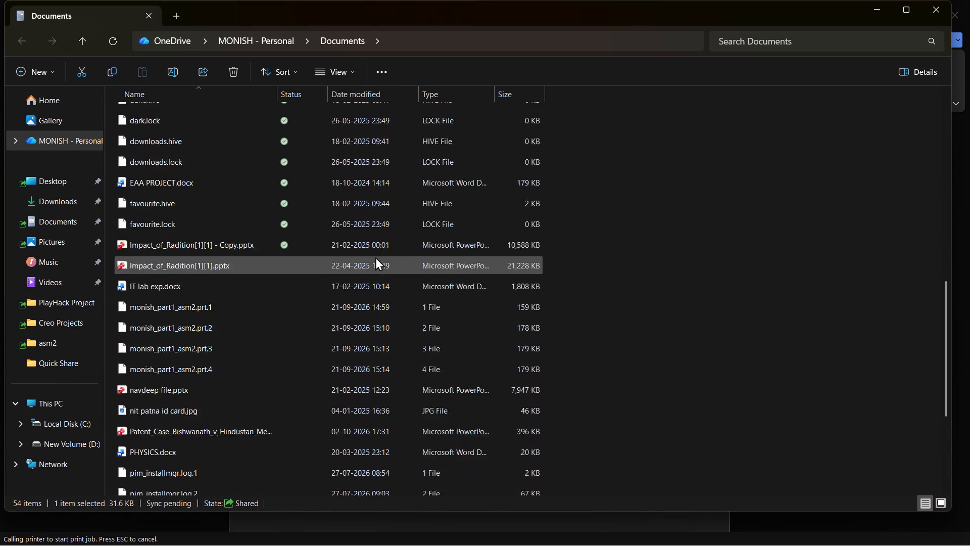
scroll(375, 257, down, 5)
scroll(375, 257, up, 7)
Switch back to Word and cancel the pending PDF print output without saving a file.
key(super+Tab)
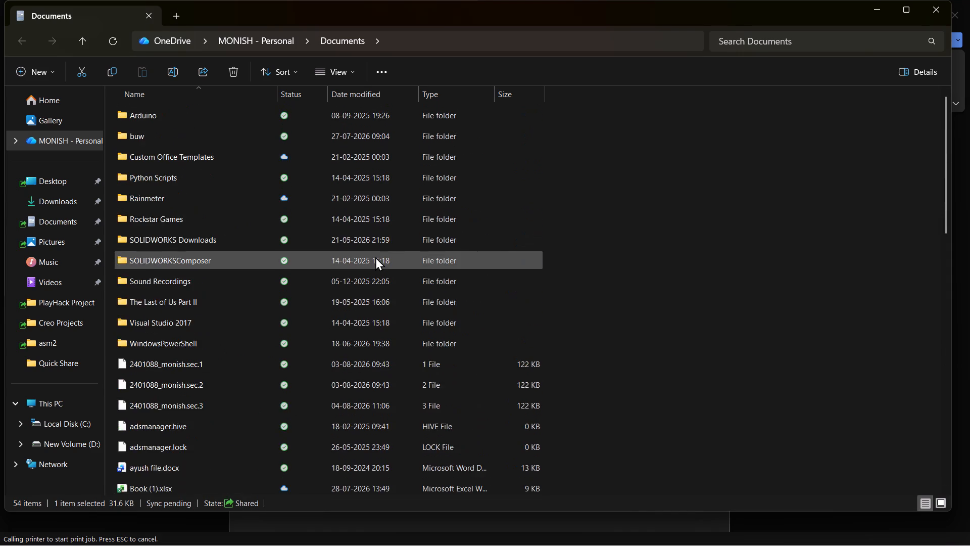
key(super+Tab)
key(alt+Tab)
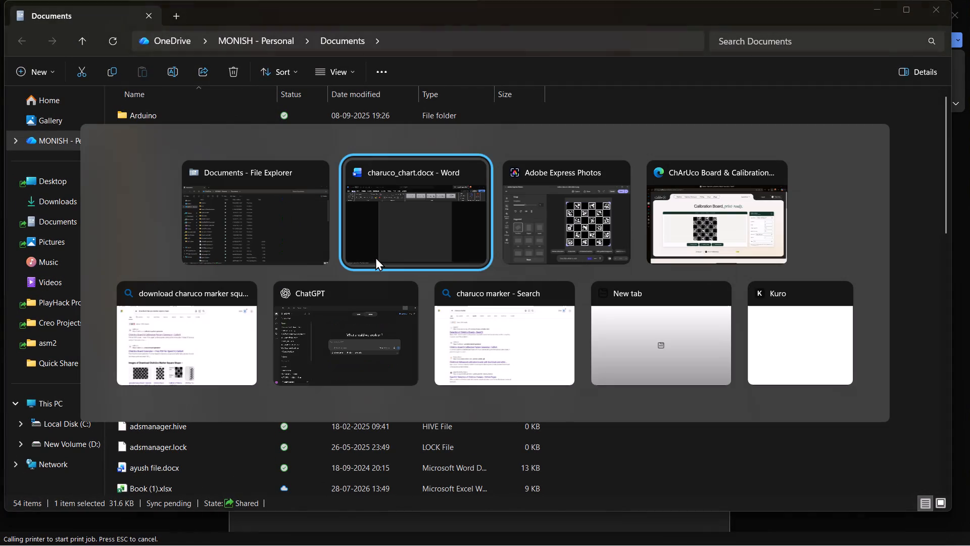
key(alt+Tab)
key(alt+Tab)
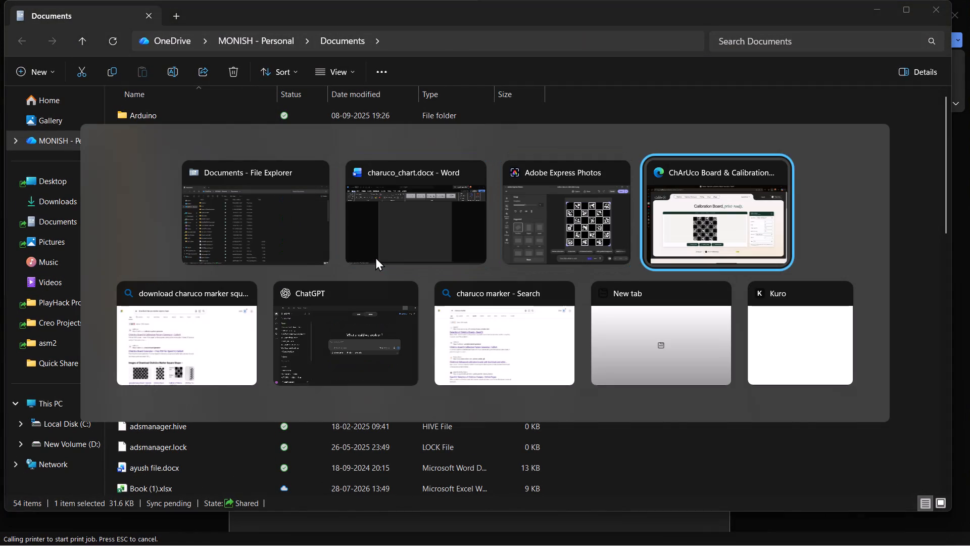
key(alt+Tab)
key(alt+Tab)
key(alt+Tab)
key(alt+Tab)
key(alt+Tab)
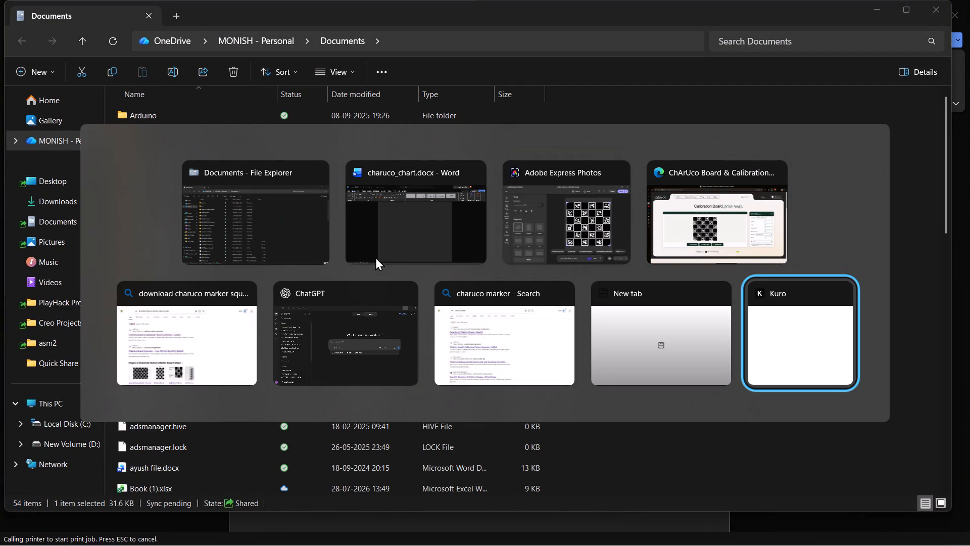
key(alt+Tab)
key(alt+Tab)
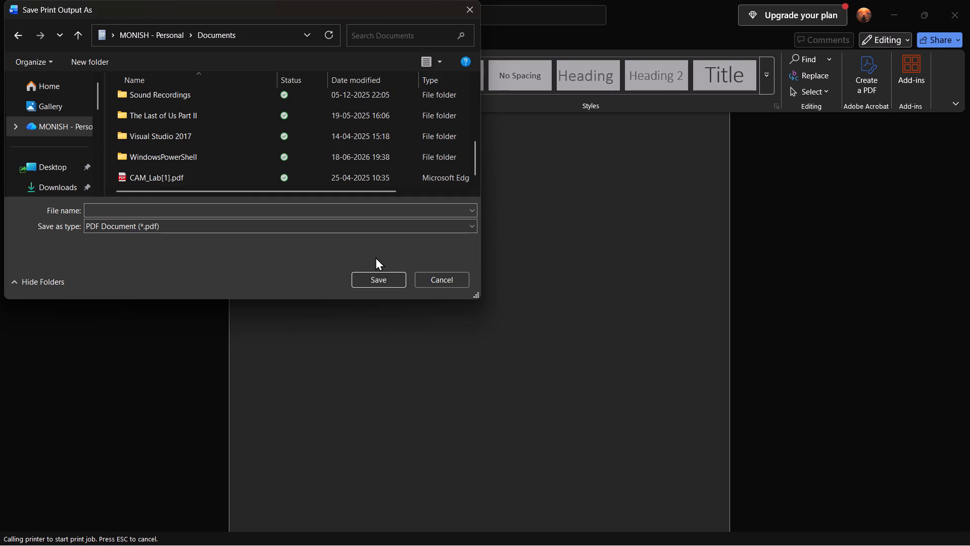
scroll(221, 157, down, 5)
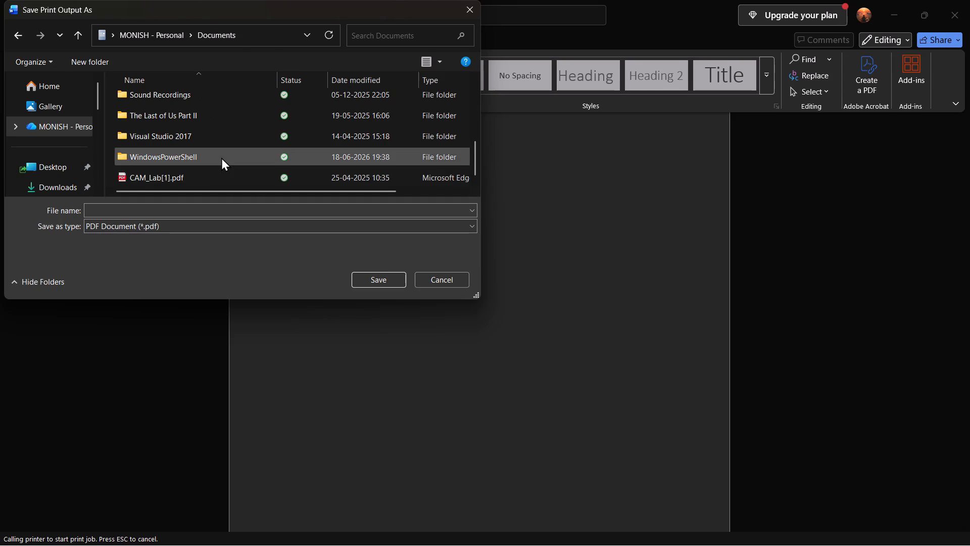
scroll(221, 157, down, 7)
drag(473, 157, 451, 212)
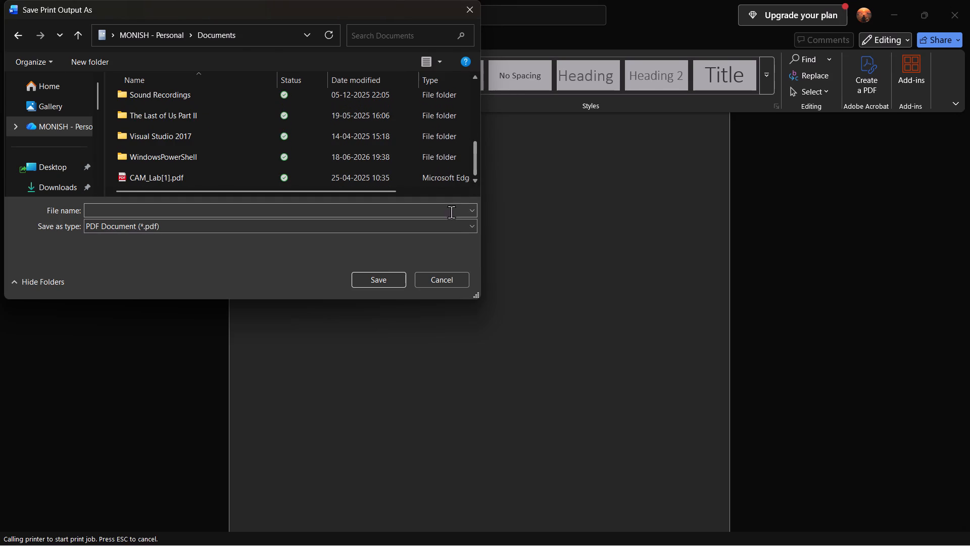
click(464, 7)
Reopen the print settings for charuco_chart and review the printer, one-sided printing, collation and page orientation options.
scroll(355, 429, up, 3)
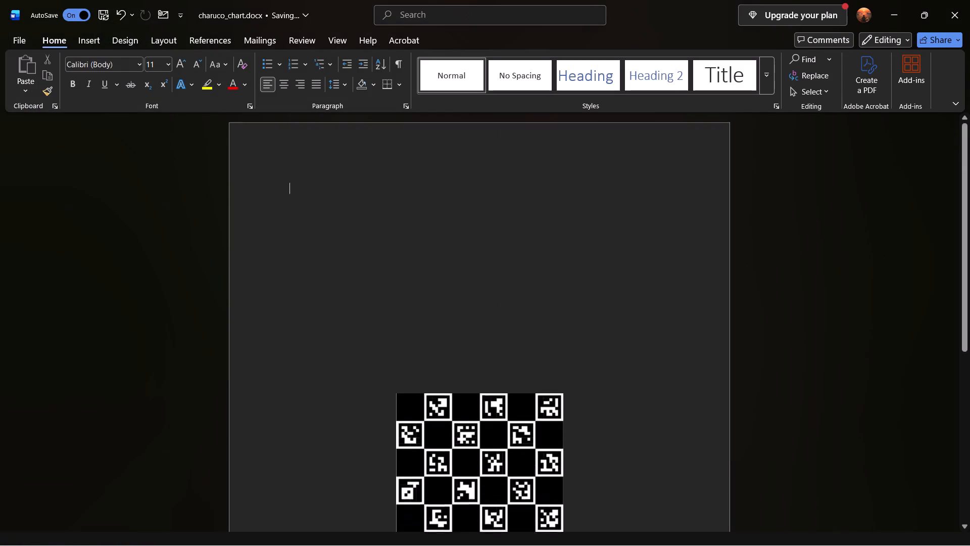
scroll(355, 429, down, 6)
scroll(355, 429, up, 16)
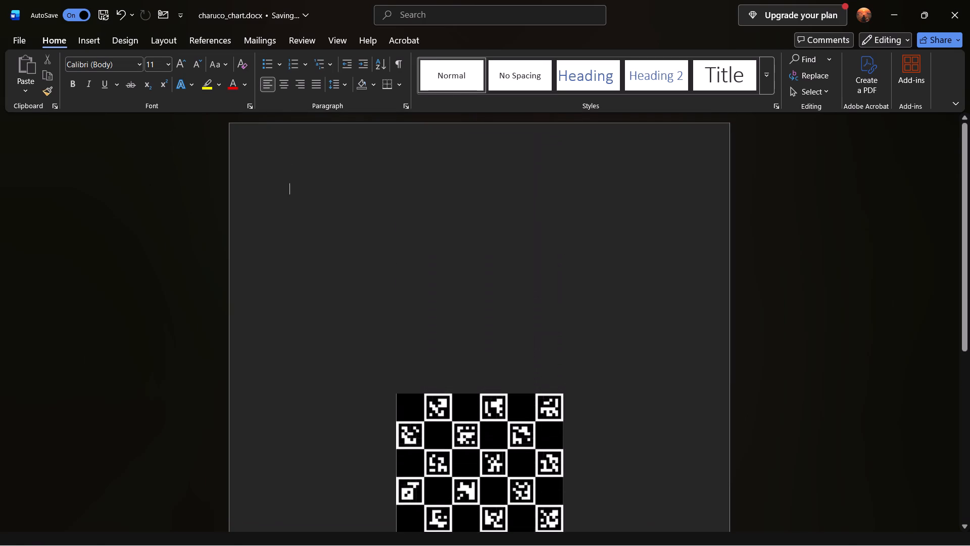
key(ctrl+p)
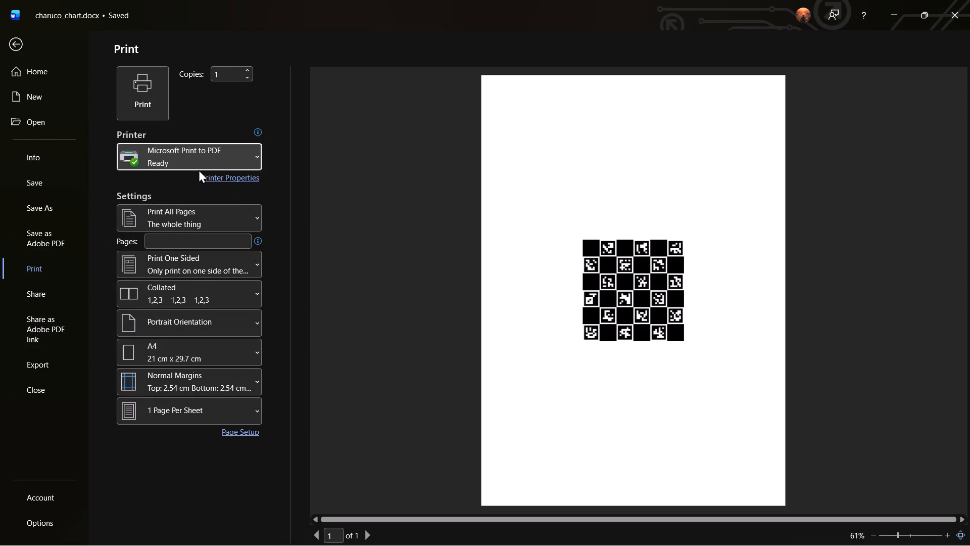
click(256, 154)
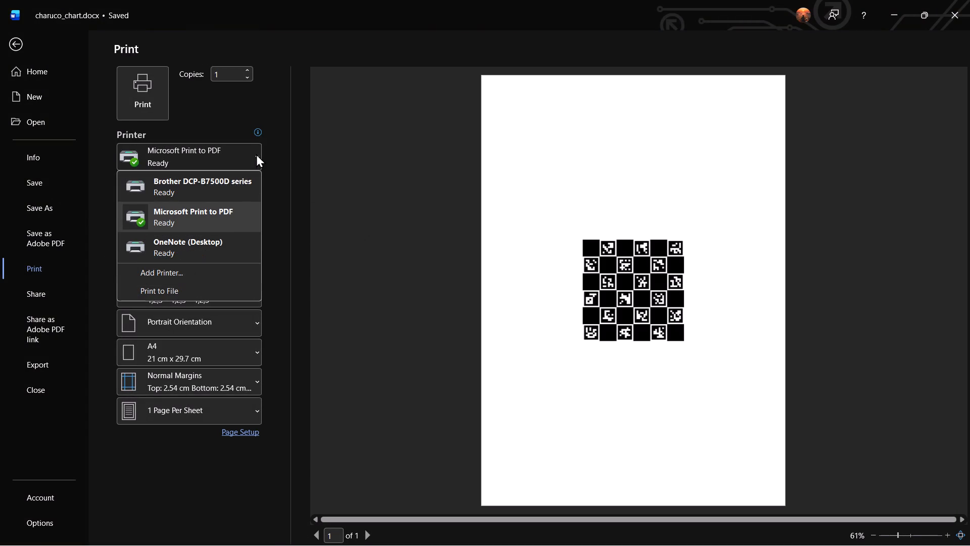
click(256, 154)
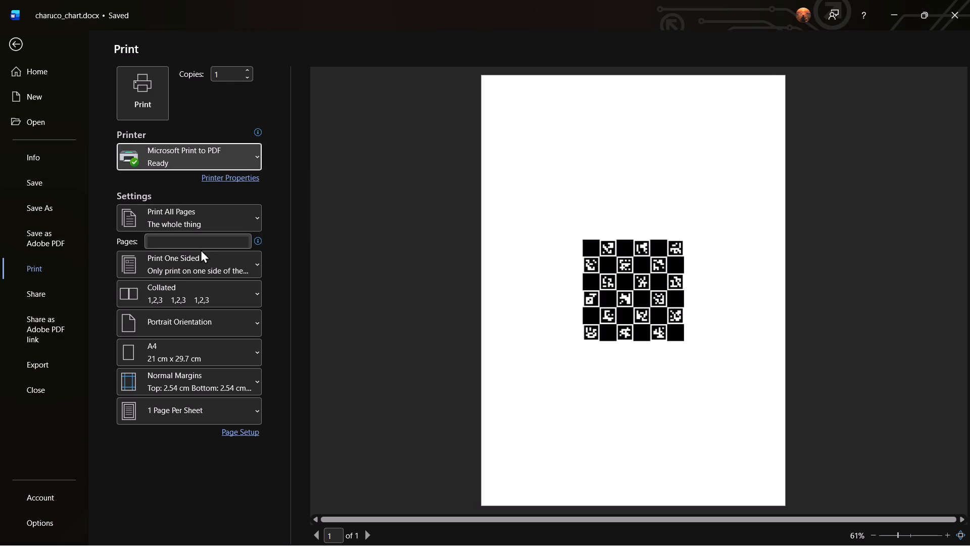
click(235, 263)
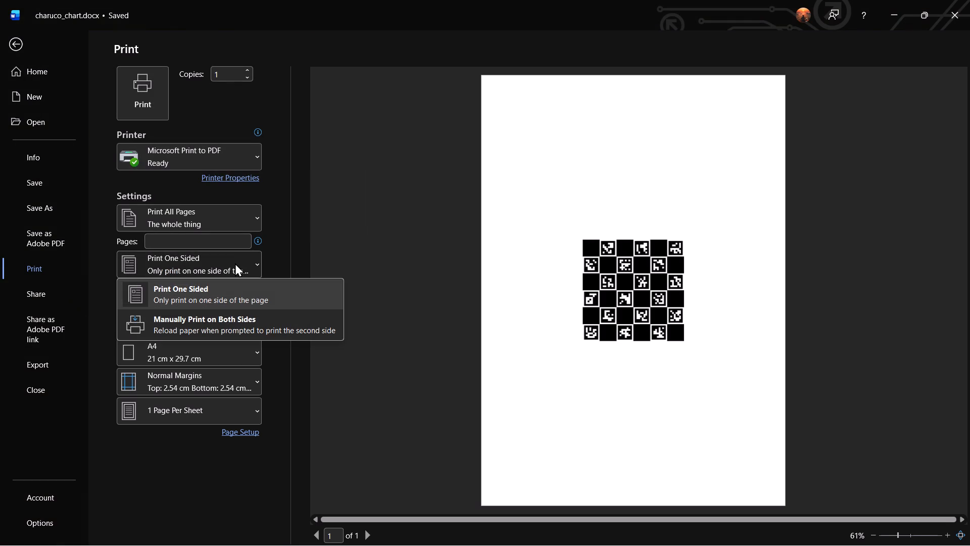
click(203, 306)
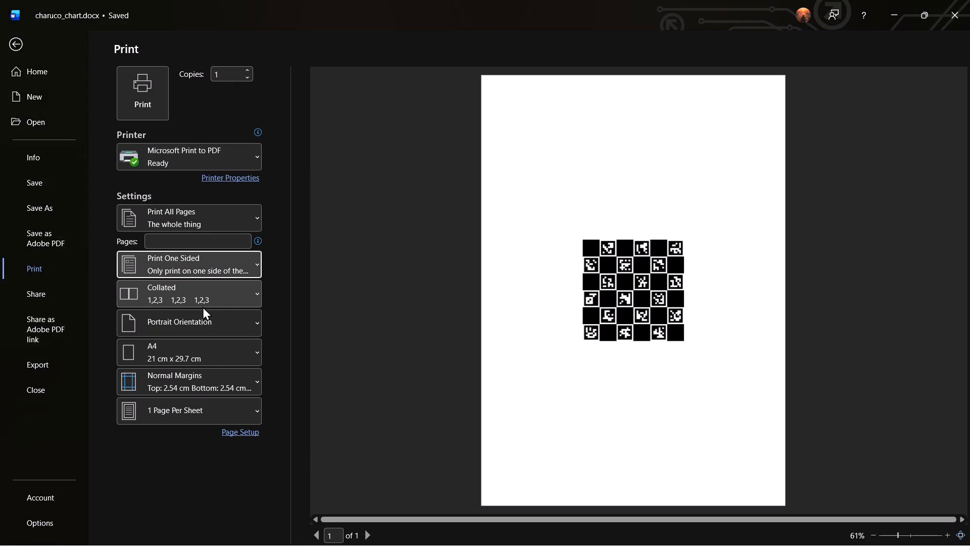
click(232, 300)
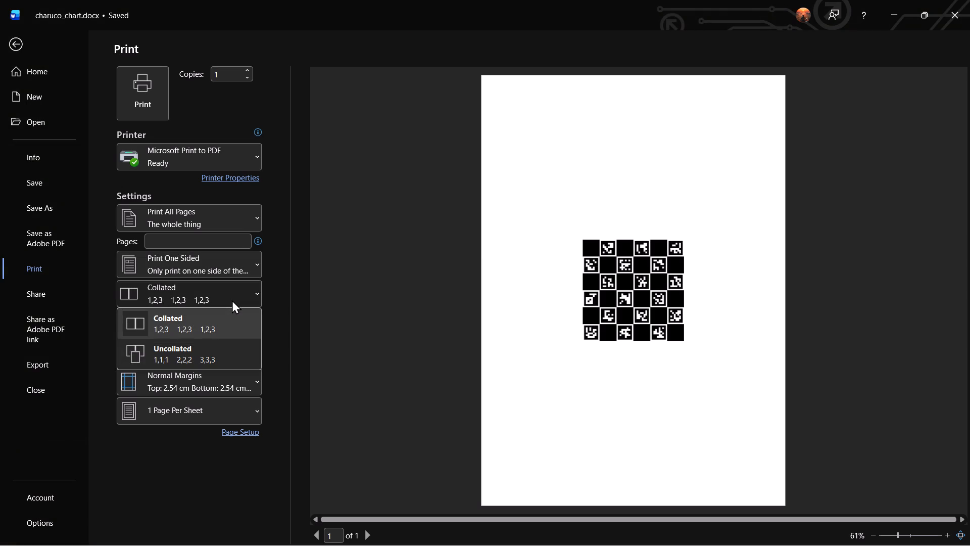
click(232, 300)
click(232, 316)
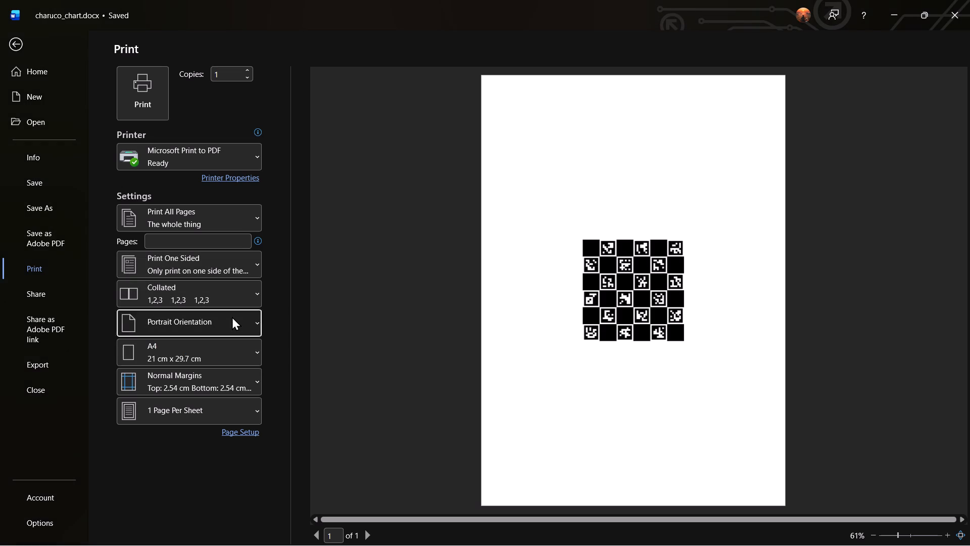
double_click(232, 316)
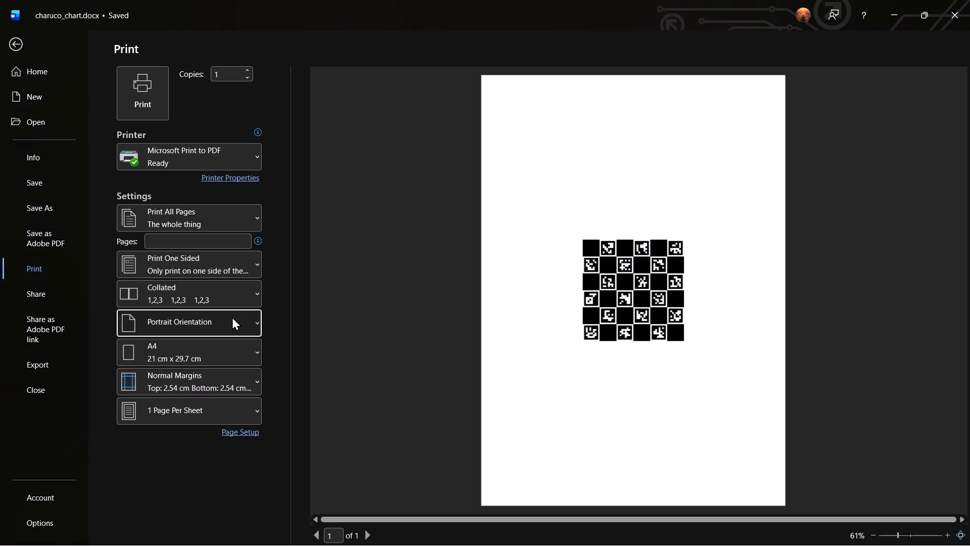
click(232, 316)
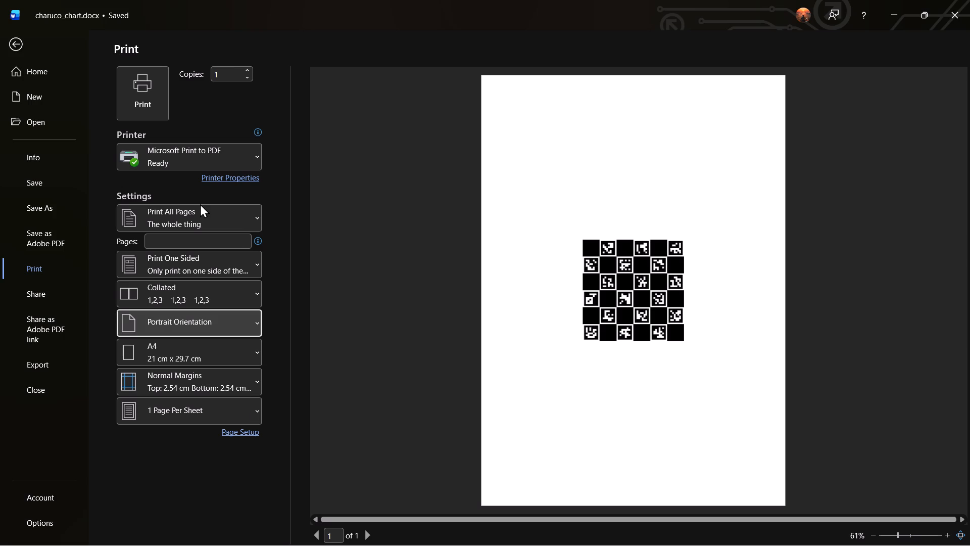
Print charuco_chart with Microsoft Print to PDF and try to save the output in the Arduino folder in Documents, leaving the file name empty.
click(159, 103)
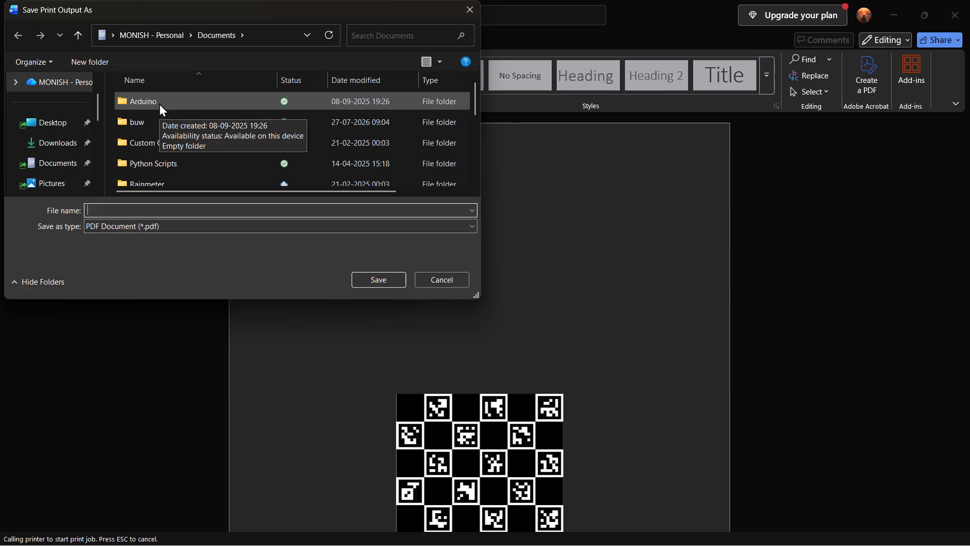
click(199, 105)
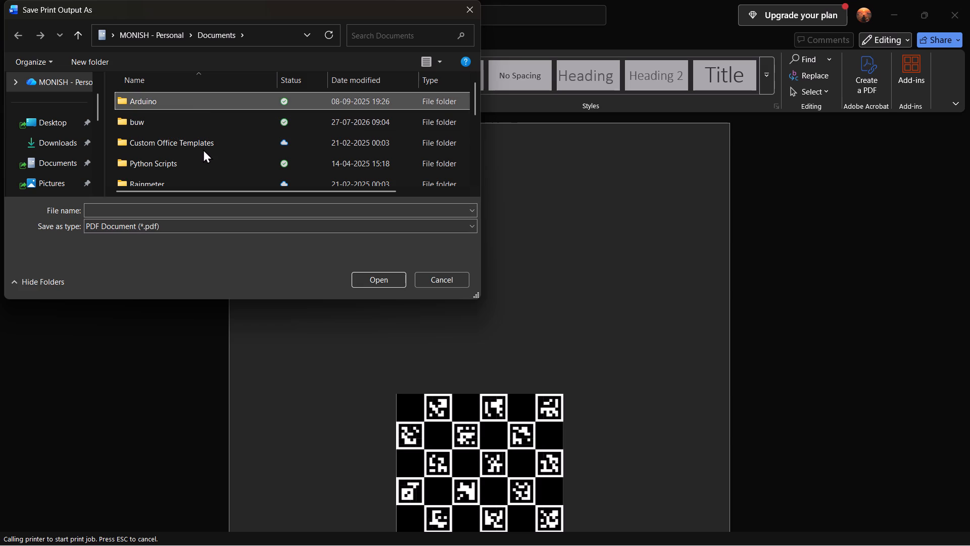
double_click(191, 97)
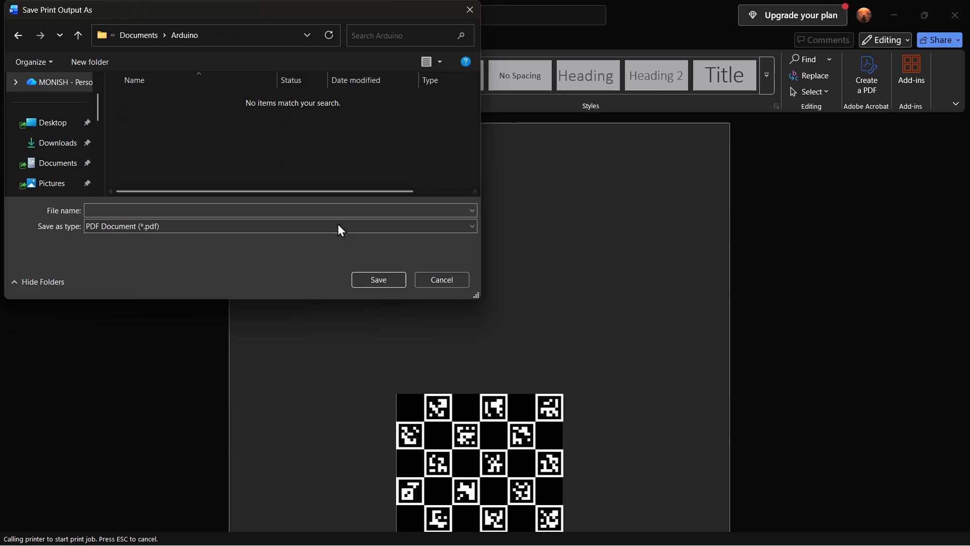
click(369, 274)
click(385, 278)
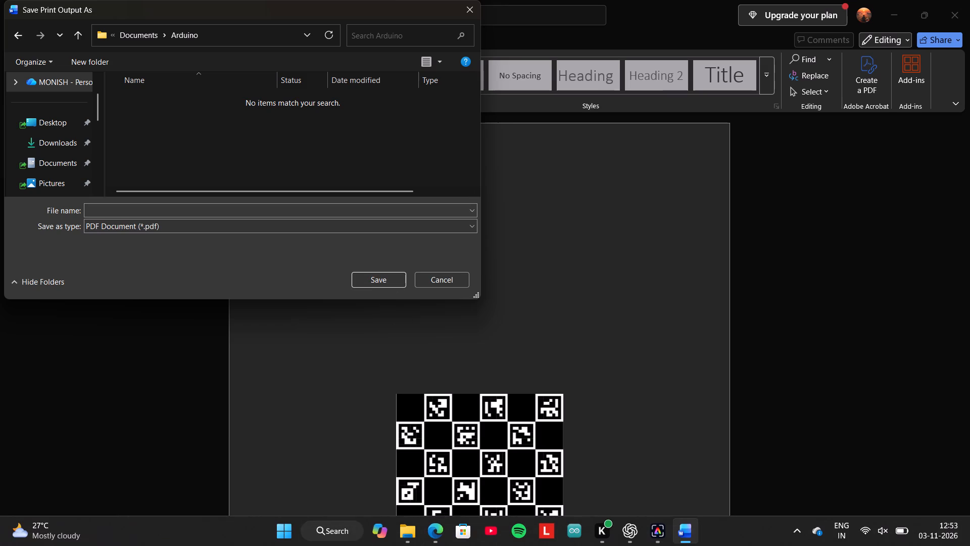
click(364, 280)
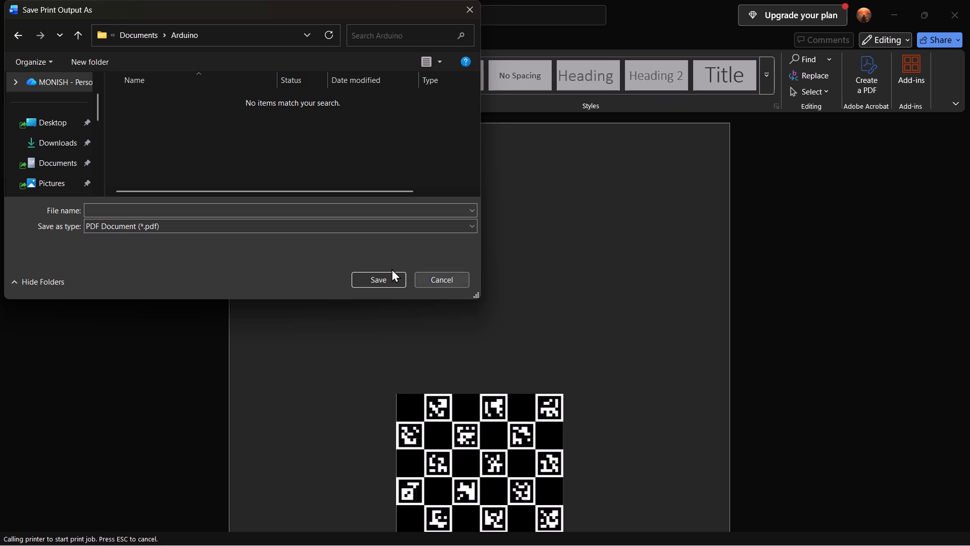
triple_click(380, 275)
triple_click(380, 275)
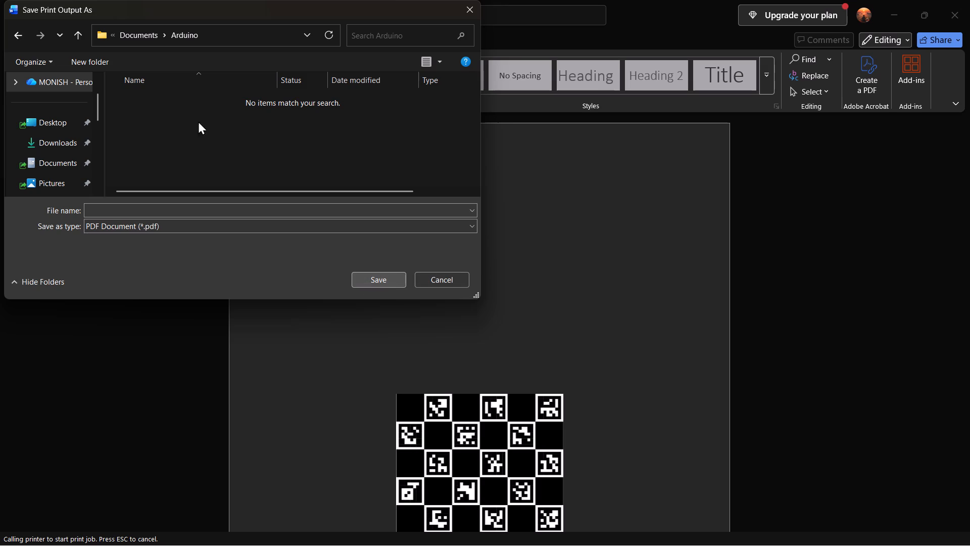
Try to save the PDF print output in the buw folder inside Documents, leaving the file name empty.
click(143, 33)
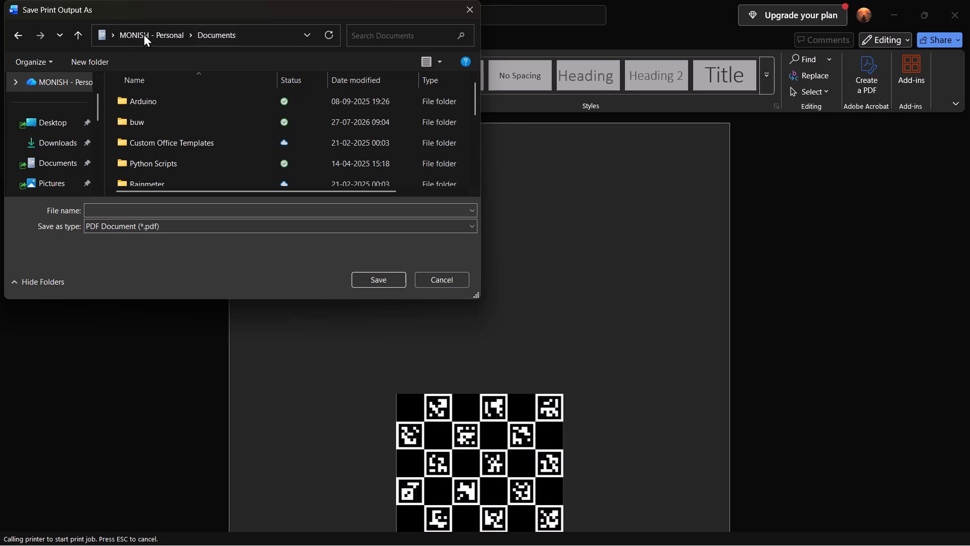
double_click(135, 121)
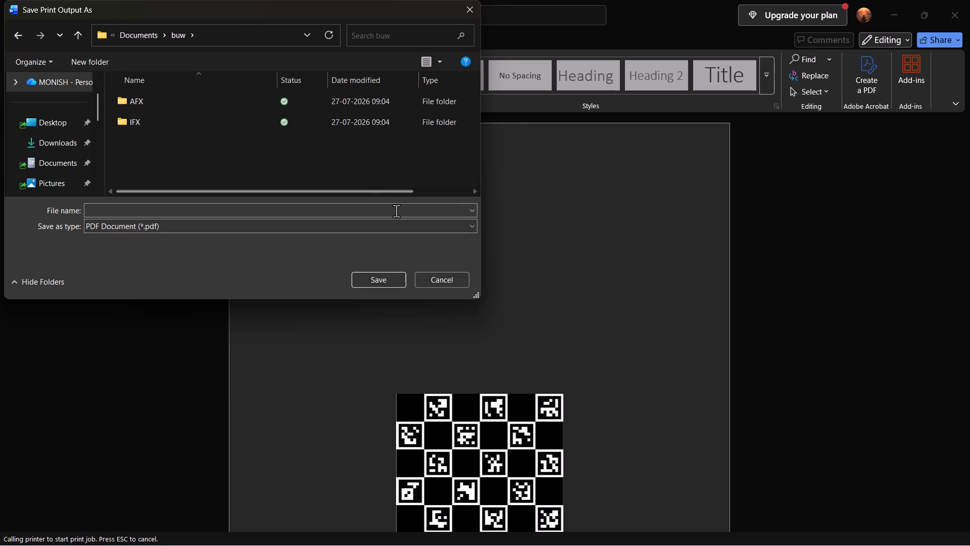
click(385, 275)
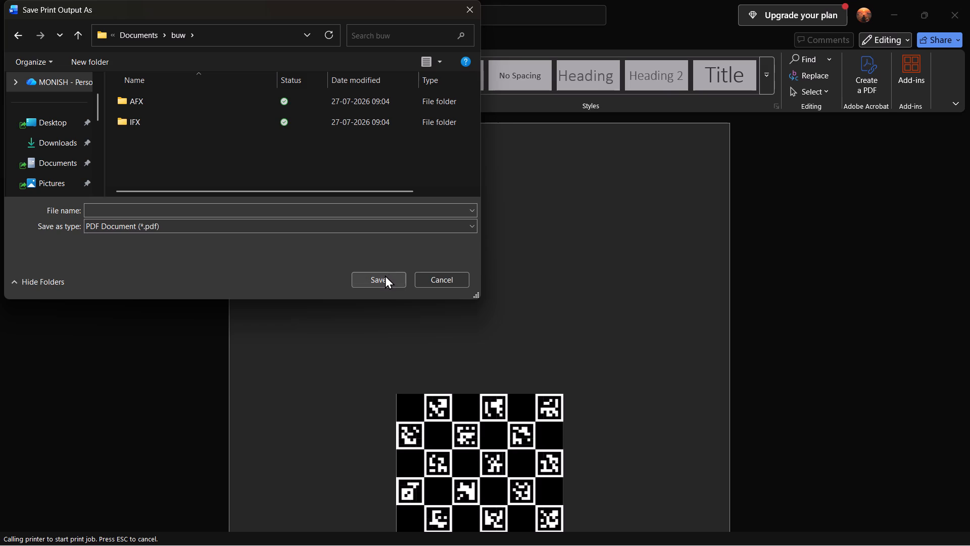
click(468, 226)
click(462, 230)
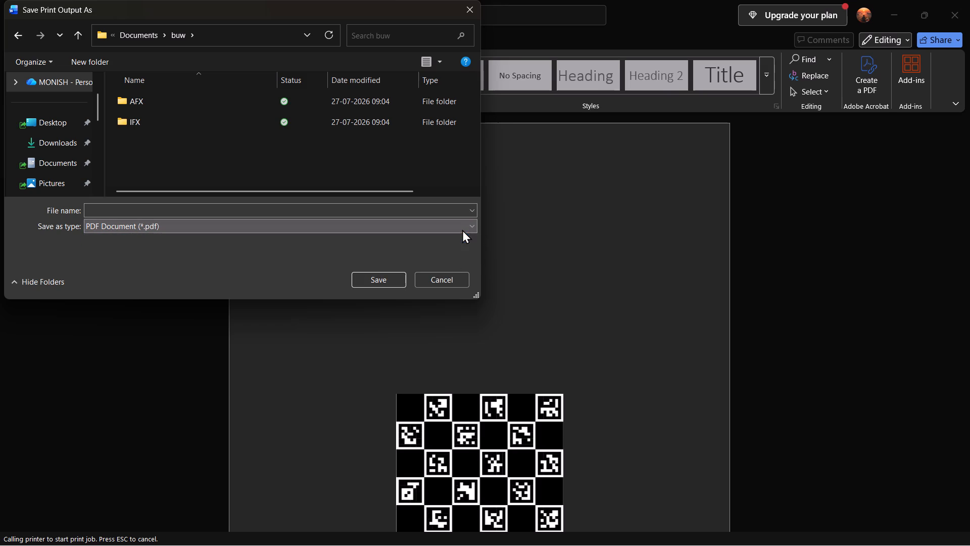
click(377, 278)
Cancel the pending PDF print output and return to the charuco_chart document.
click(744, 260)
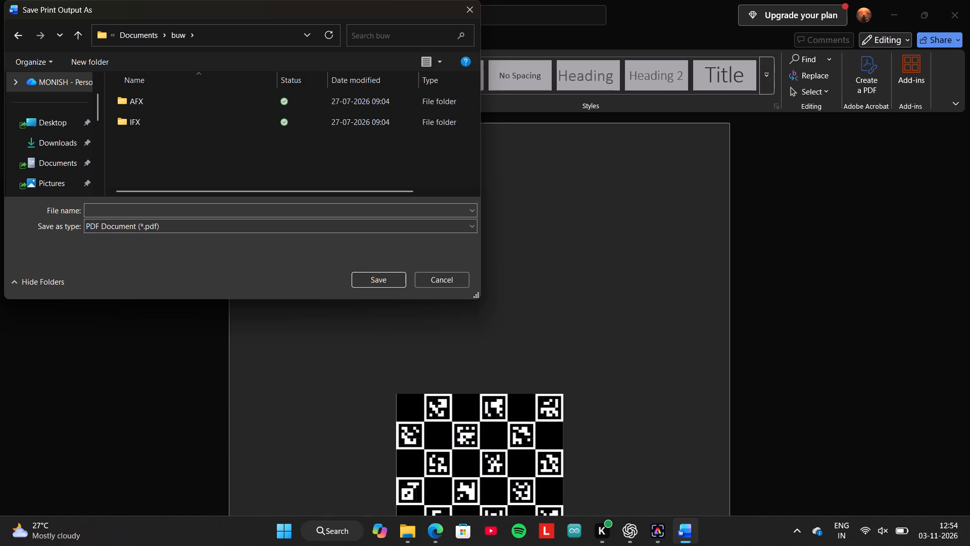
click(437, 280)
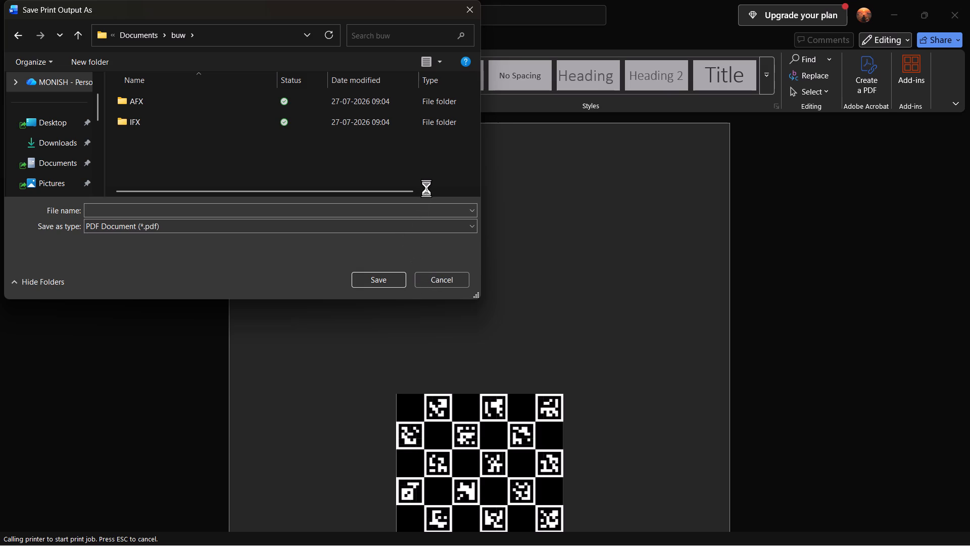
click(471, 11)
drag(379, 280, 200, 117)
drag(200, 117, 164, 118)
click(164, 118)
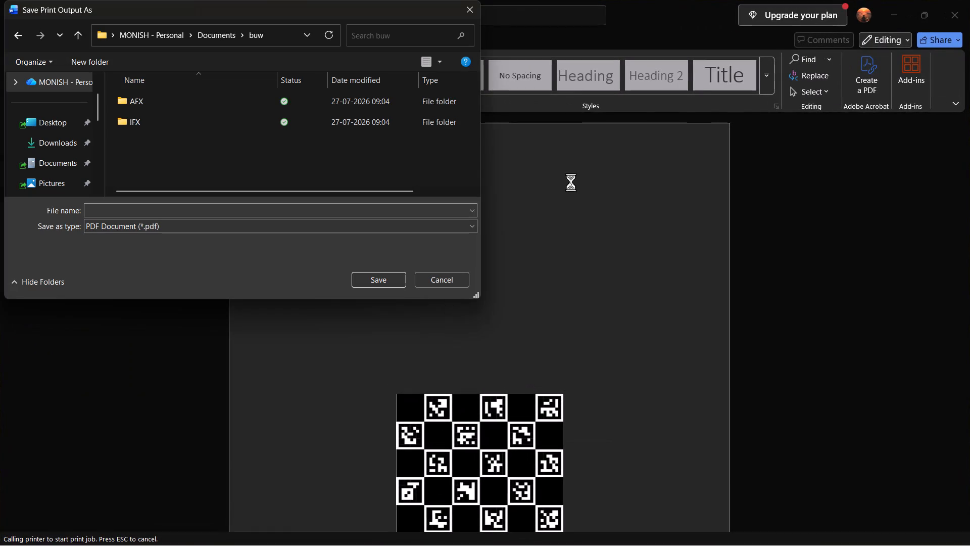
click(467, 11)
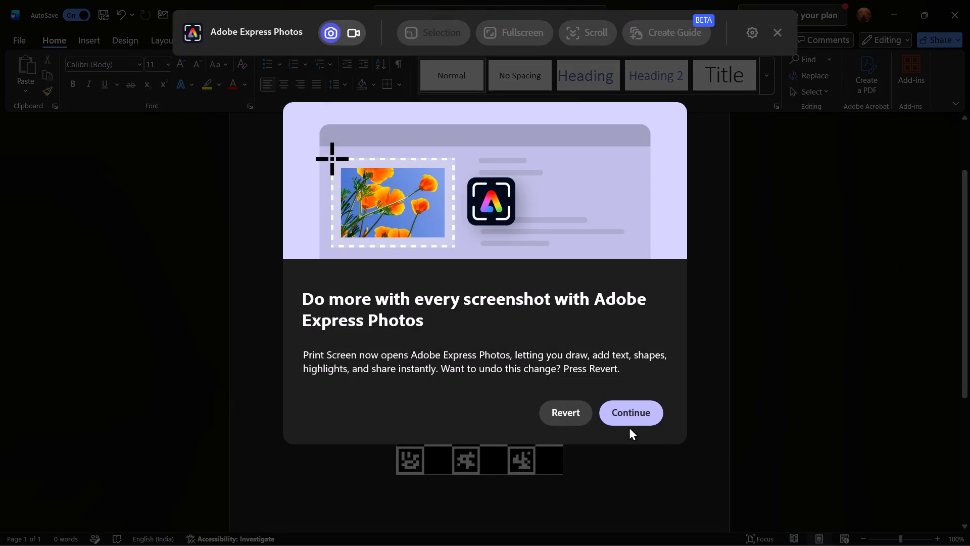
Accept the Adobe Express Photos introduction and capture a full-screen screenshot of the charuco_chart document in Word.
click(630, 407)
click(524, 36)
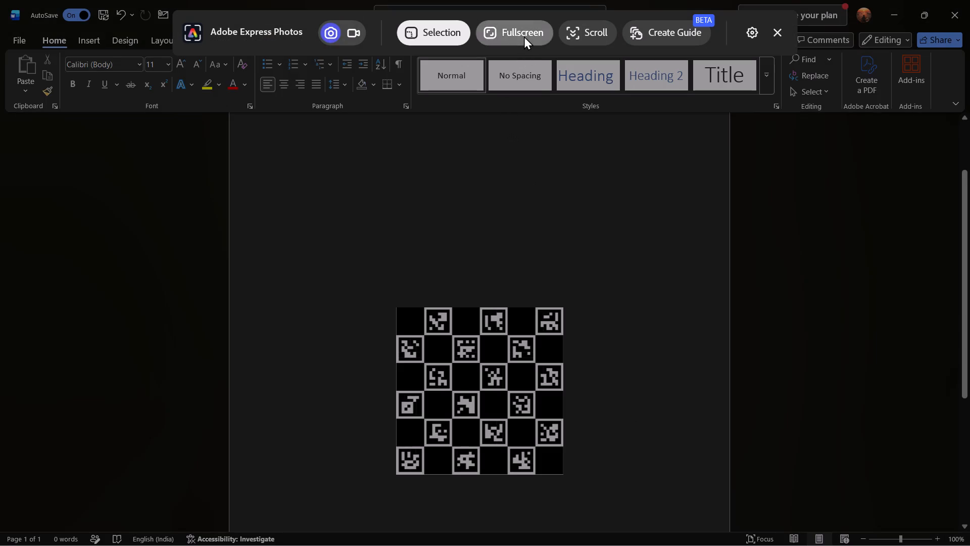
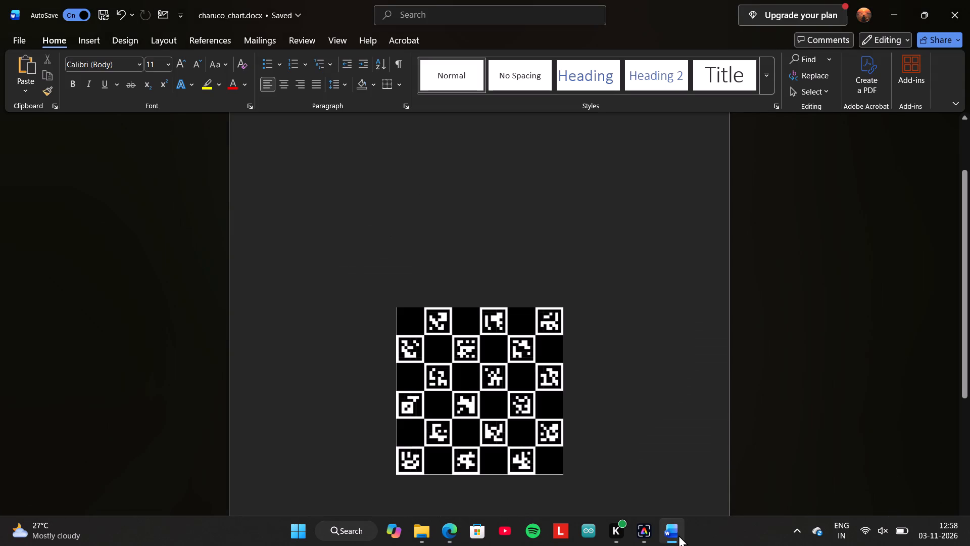
key(ctrl+p)
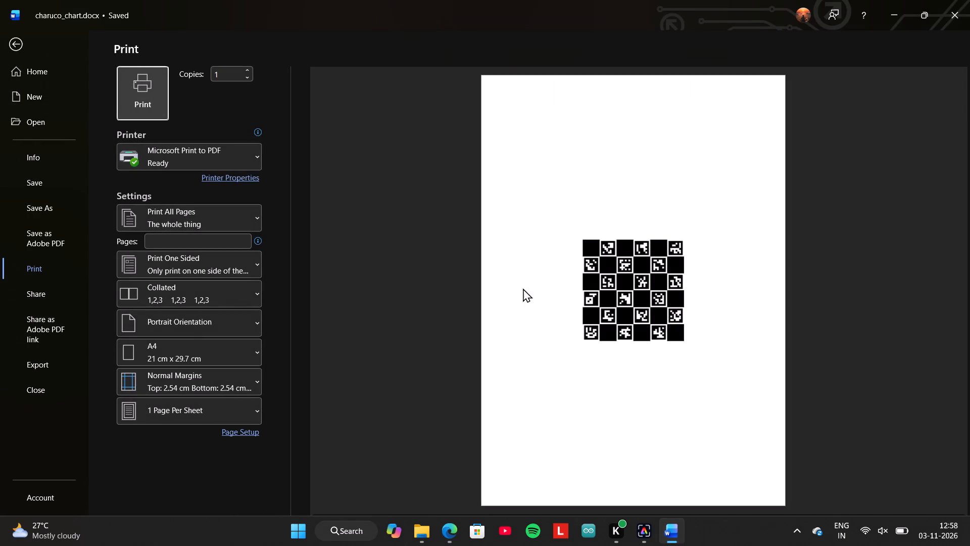
click(253, 148)
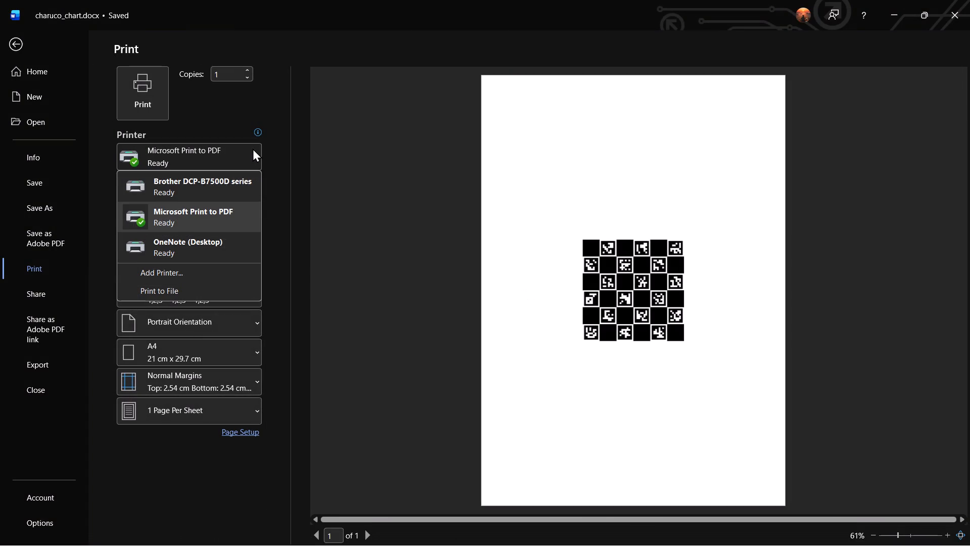
click(216, 183)
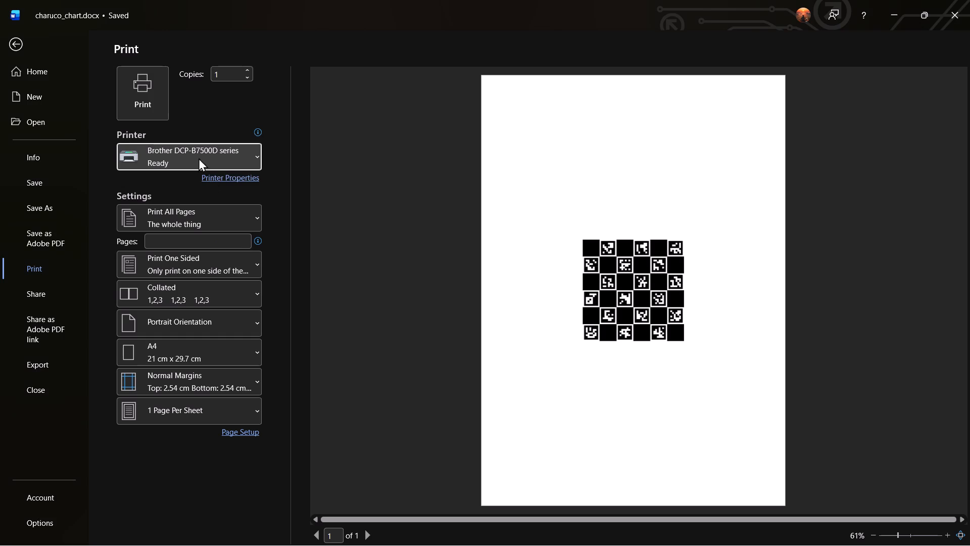
click(145, 90)
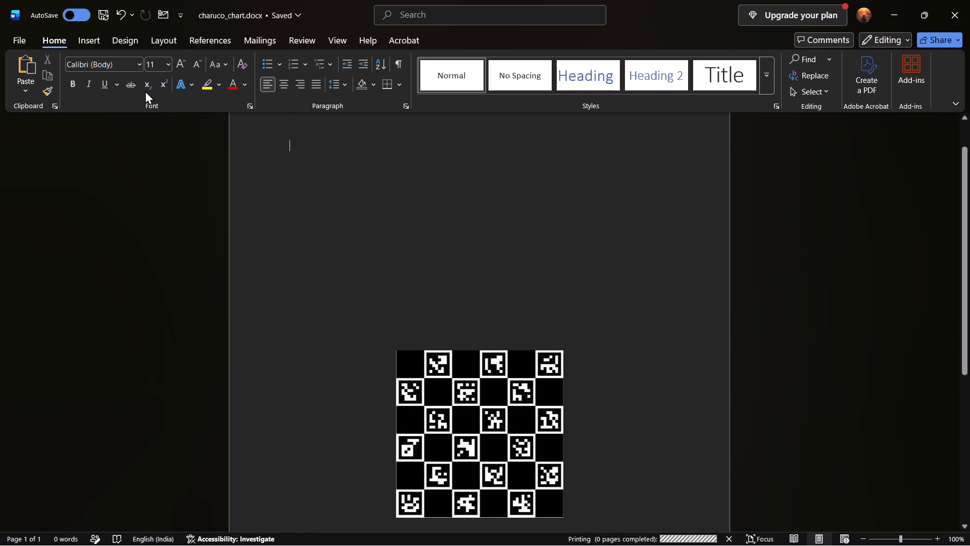
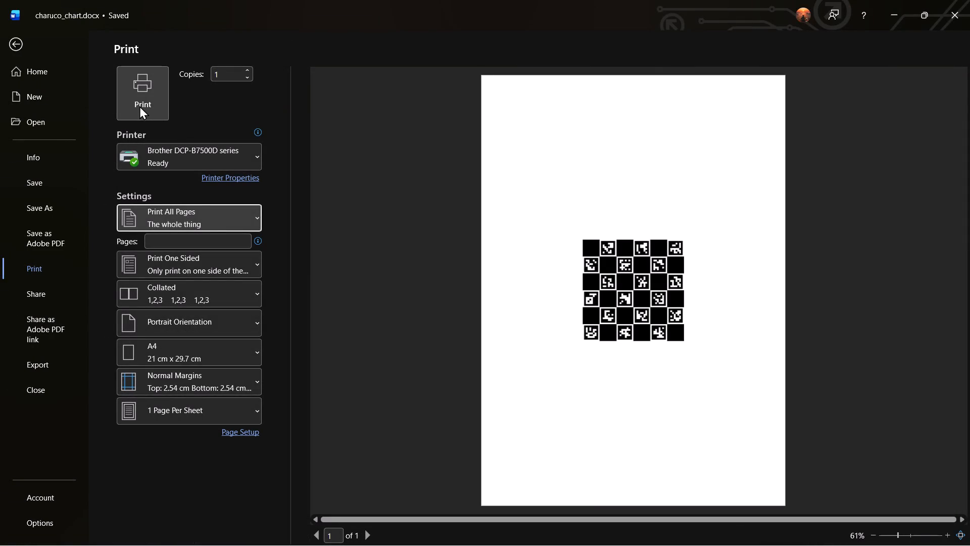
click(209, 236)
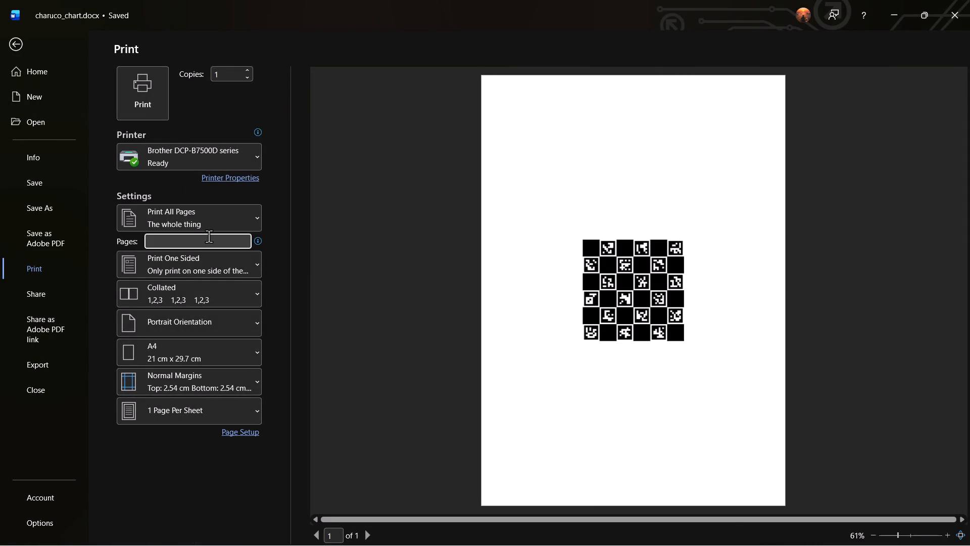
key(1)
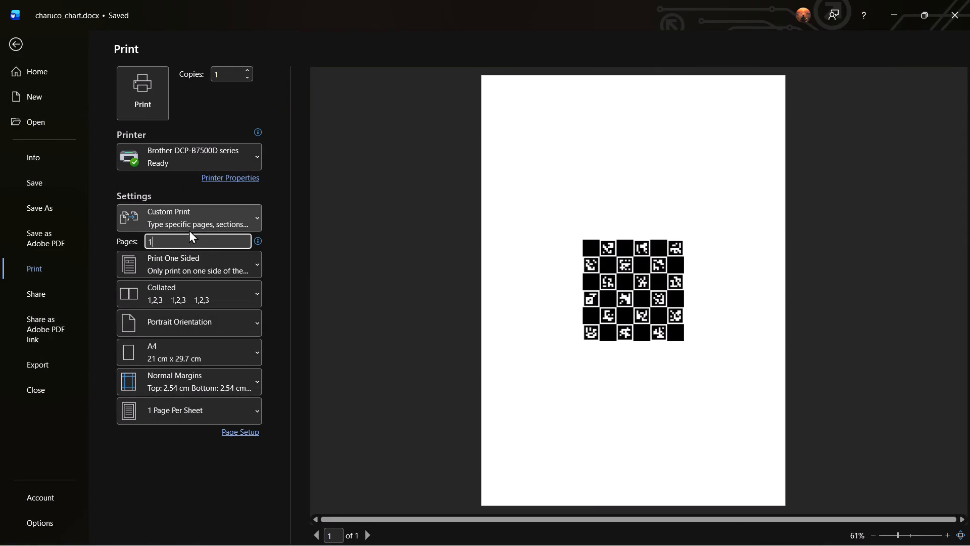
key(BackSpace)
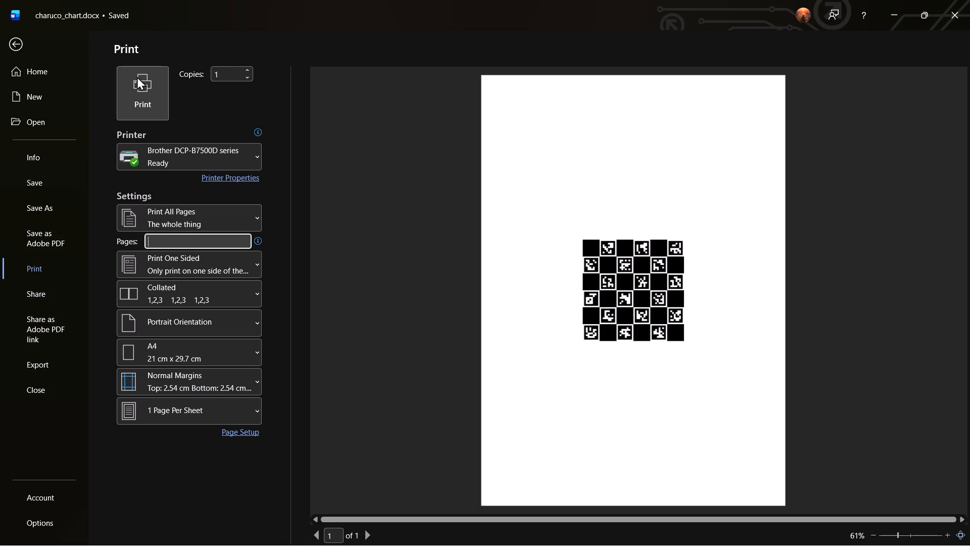
Print one copy of all pages of the charuco_chart document, one-sided on A4 portrait, with the Brother DCP-B7500D series printer.
click(141, 87)
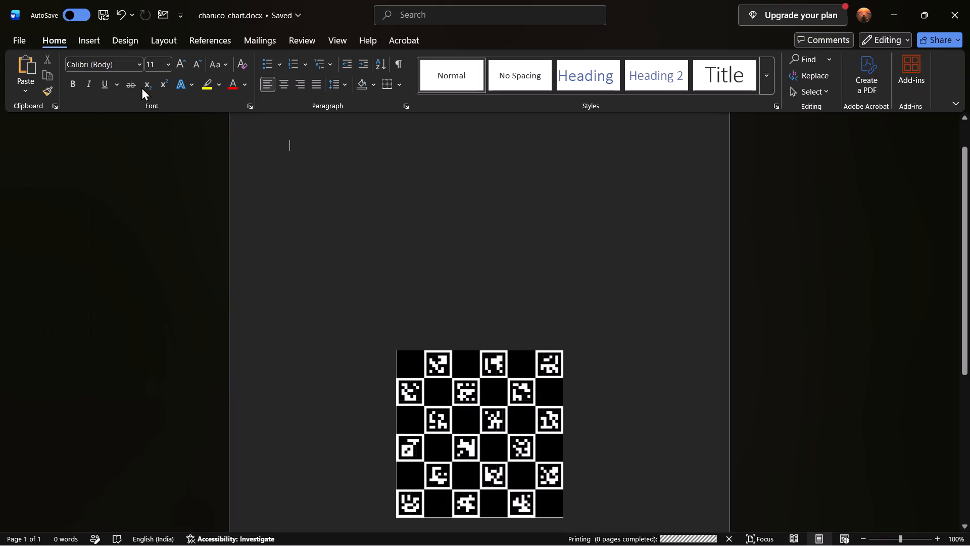
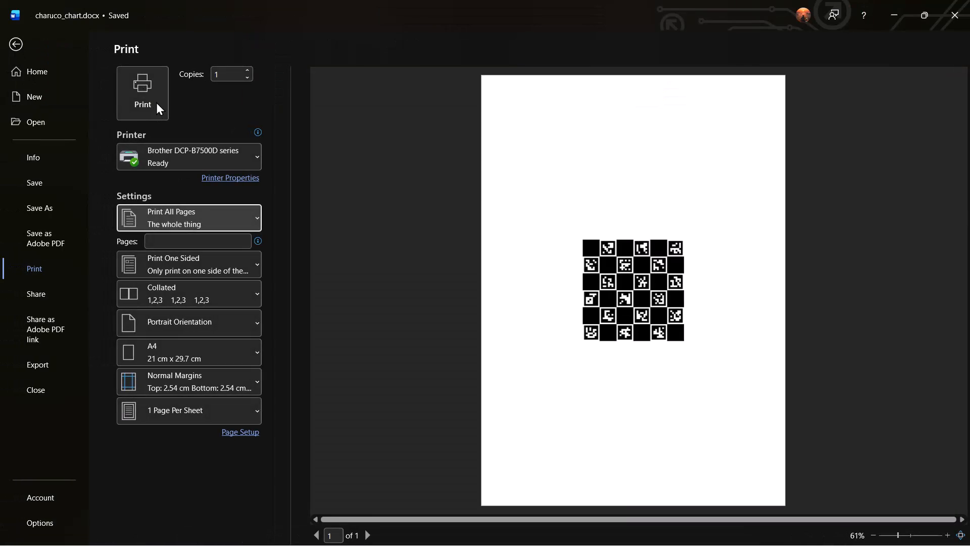
Send the charuco_chart document to the Brother DCP-B7500D series printer twice more, one single-sided A4 portrait copy each time.
click(156, 102)
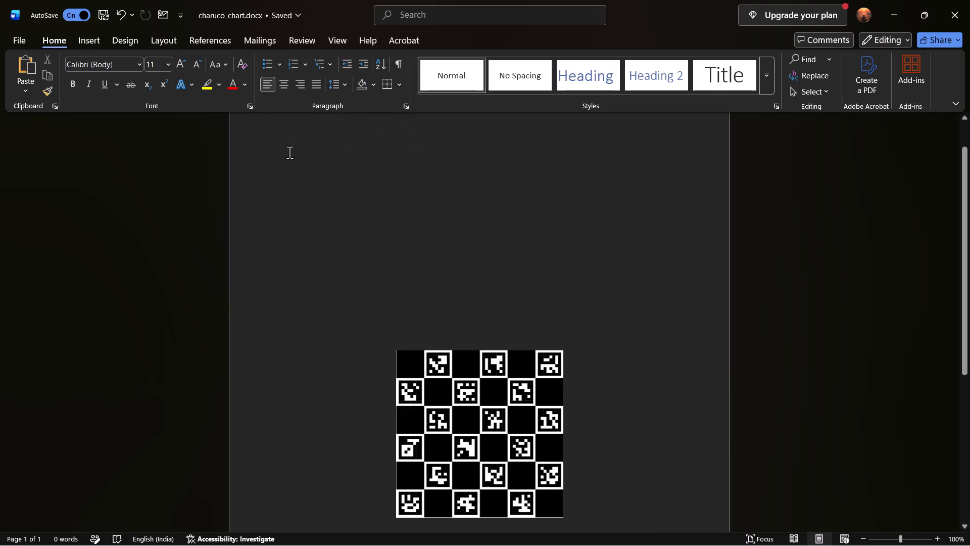
key(ctrl+p)
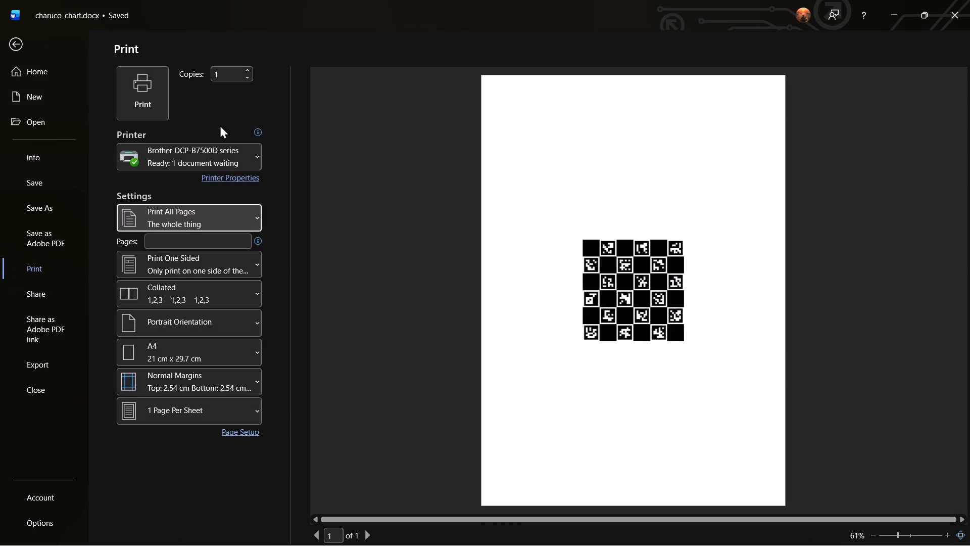
click(129, 98)
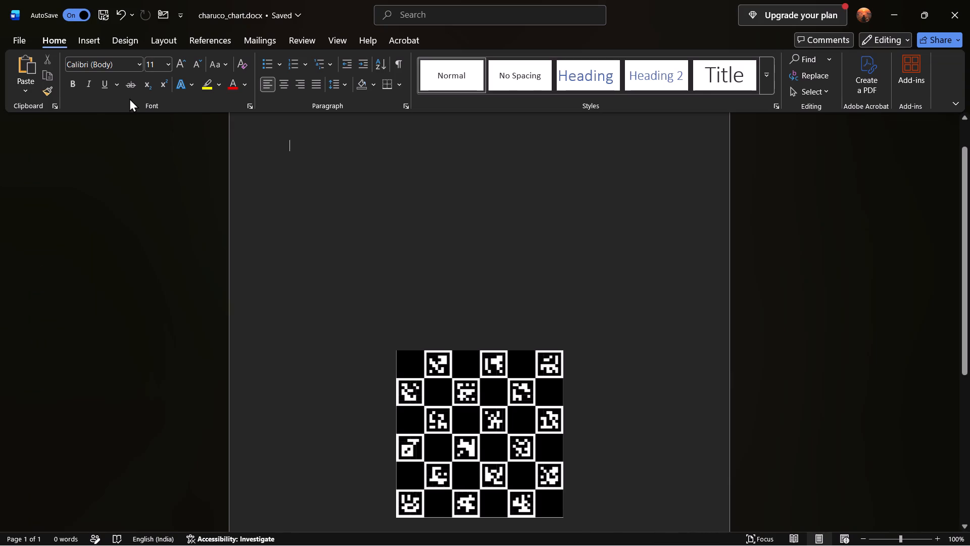
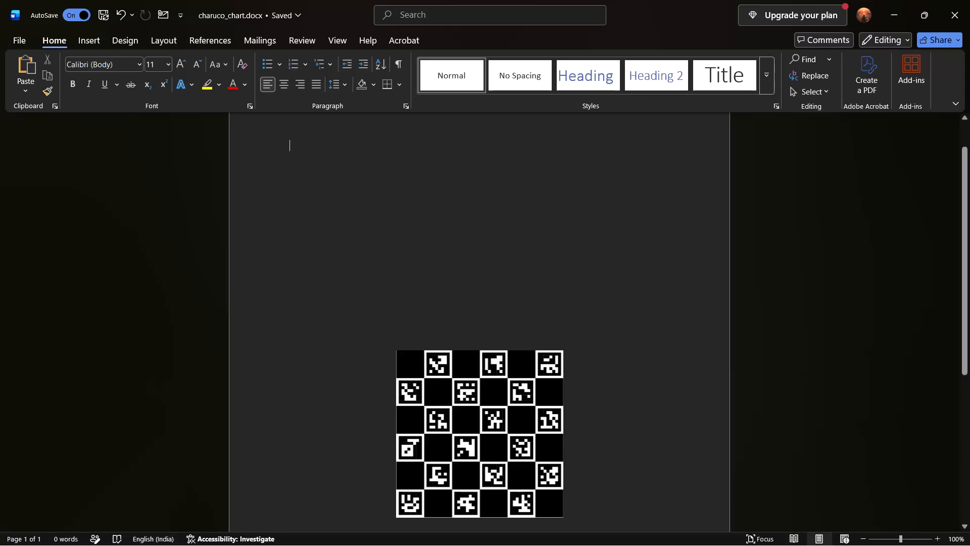
Select the ChArUco board picture and check its height and width in the picture formatting settings.
click(507, 383)
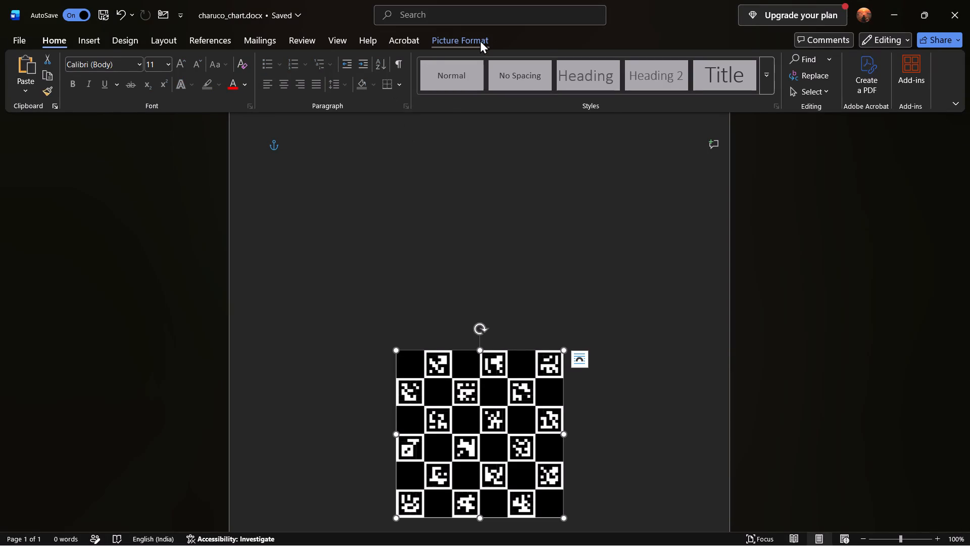
click(480, 40)
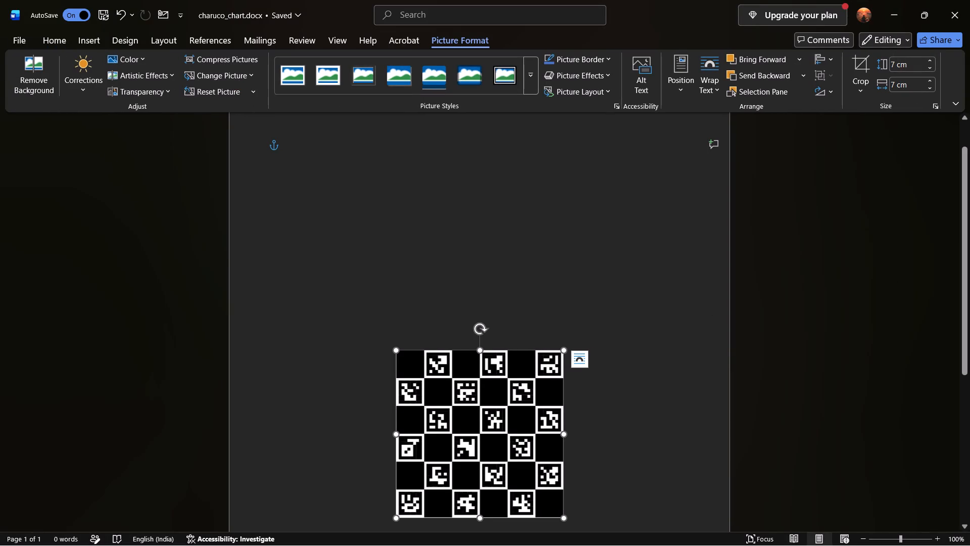
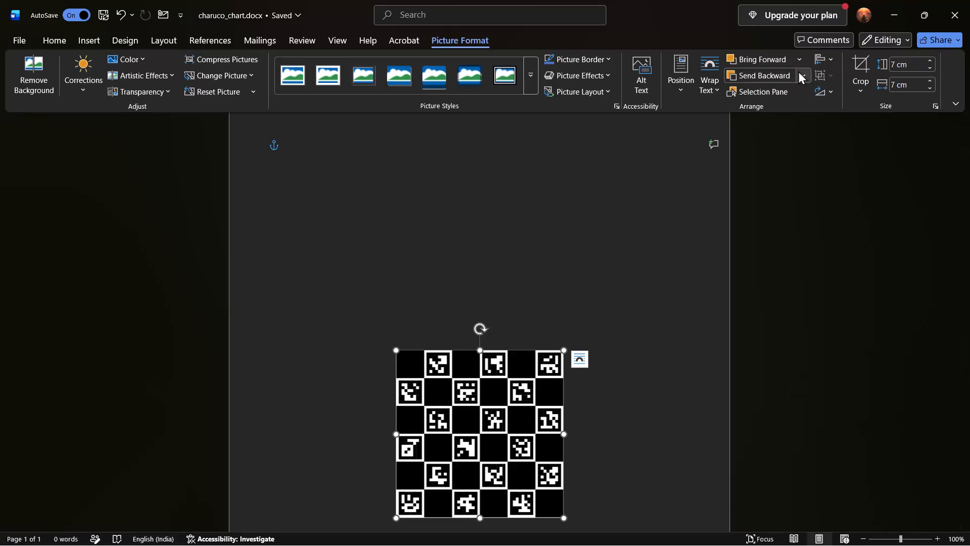
Enlarge the ChArUco board picture to 7.5 cm high and 7.5 cm wide, and deselect it.
click(930, 60)
double_click(930, 60)
click(930, 60)
click(930, 60)
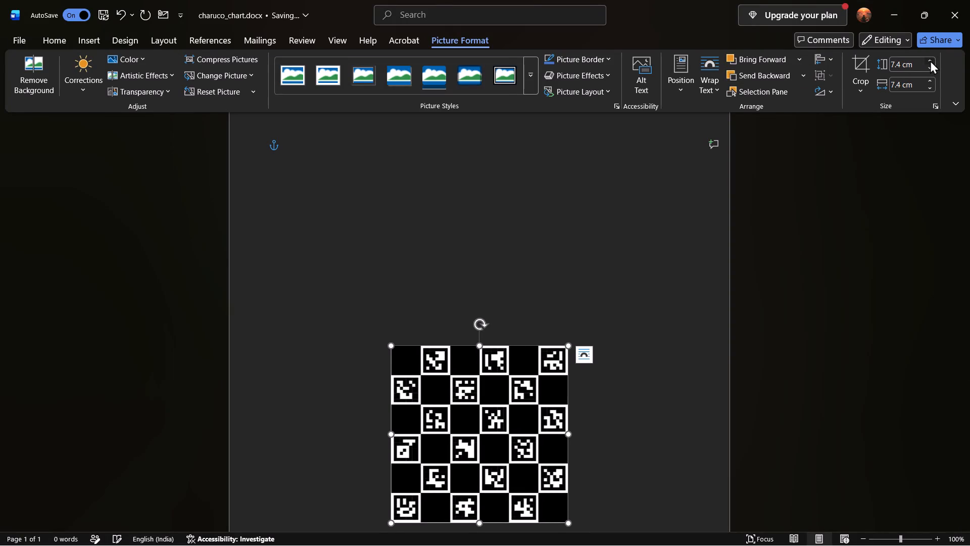
click(884, 397)
click(659, 356)
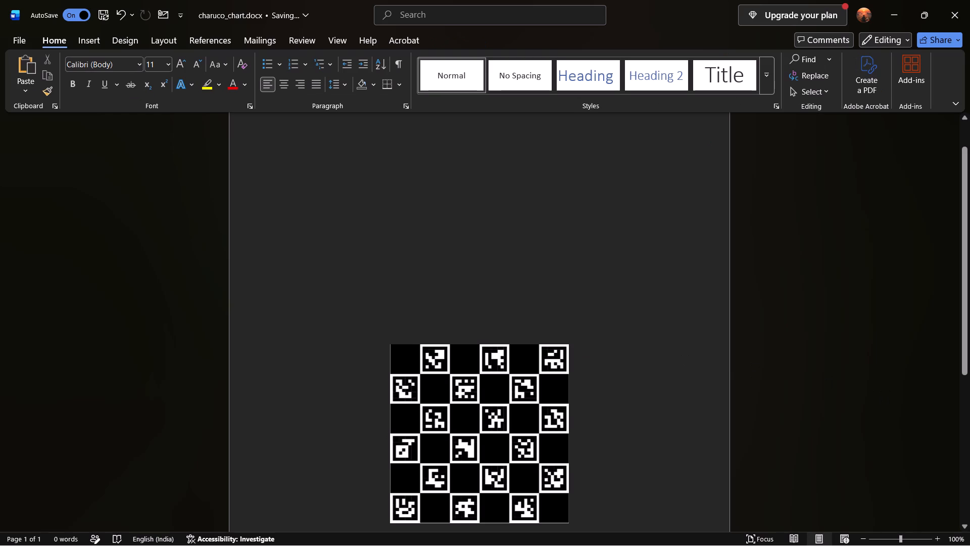
Save the charuco_chart document with the resized board picture.
key(ctrl+s)
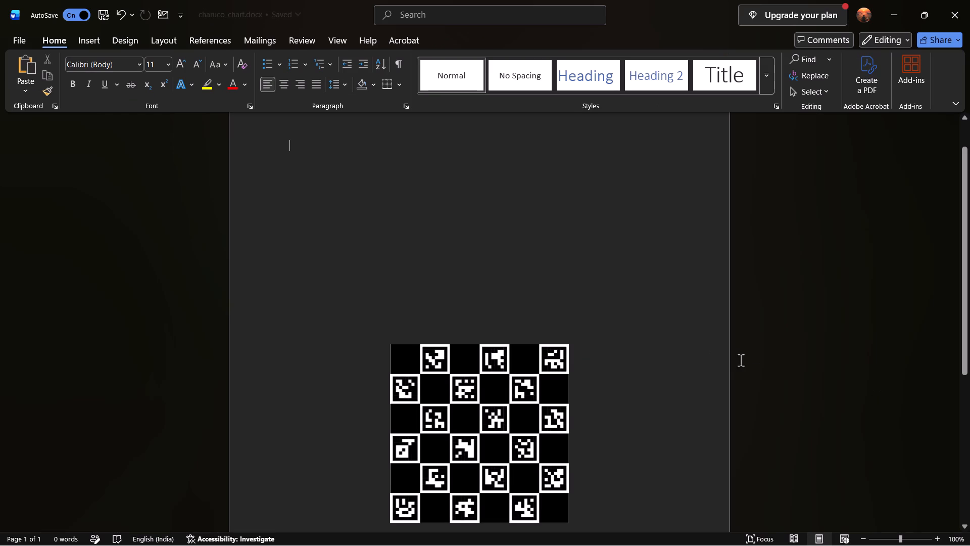
key(ctrl+s)
key(ctrl+s)
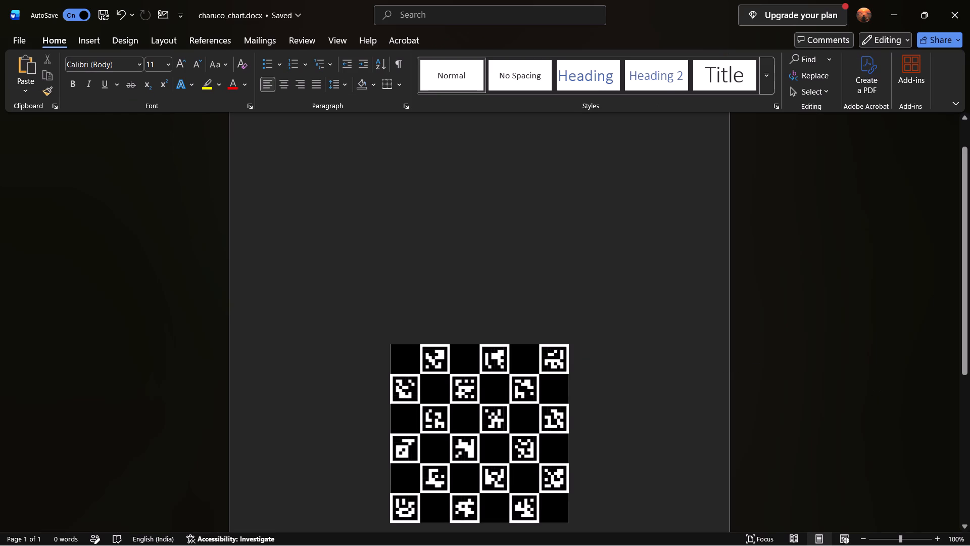
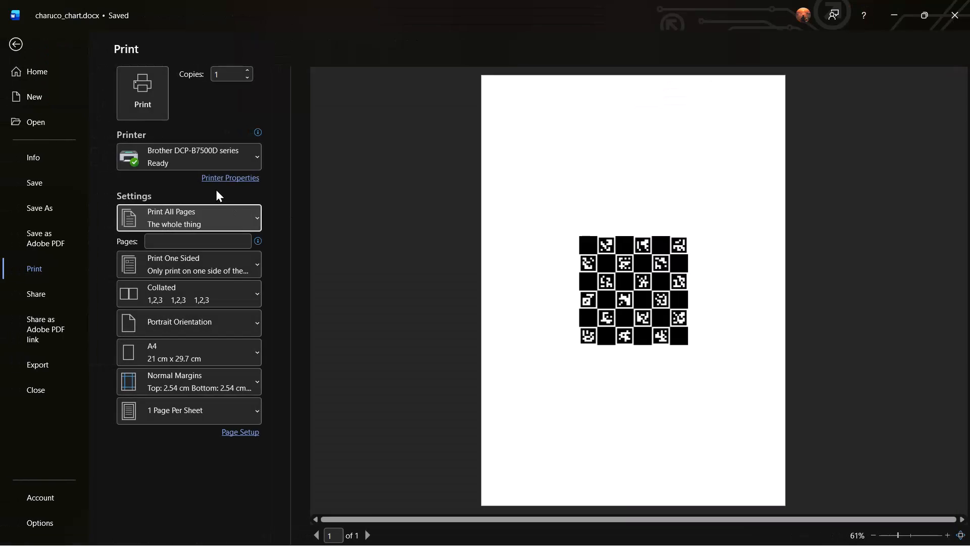
Raise the number of copies and print the charuco_chart document one-sided on A4 with the Brother DCP-B7500D series printer.
click(250, 69)
click(143, 95)
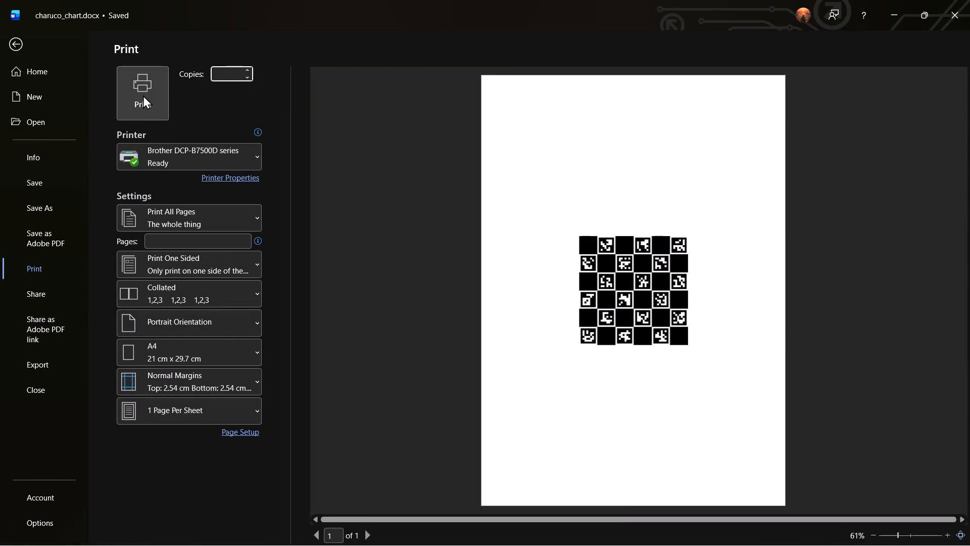
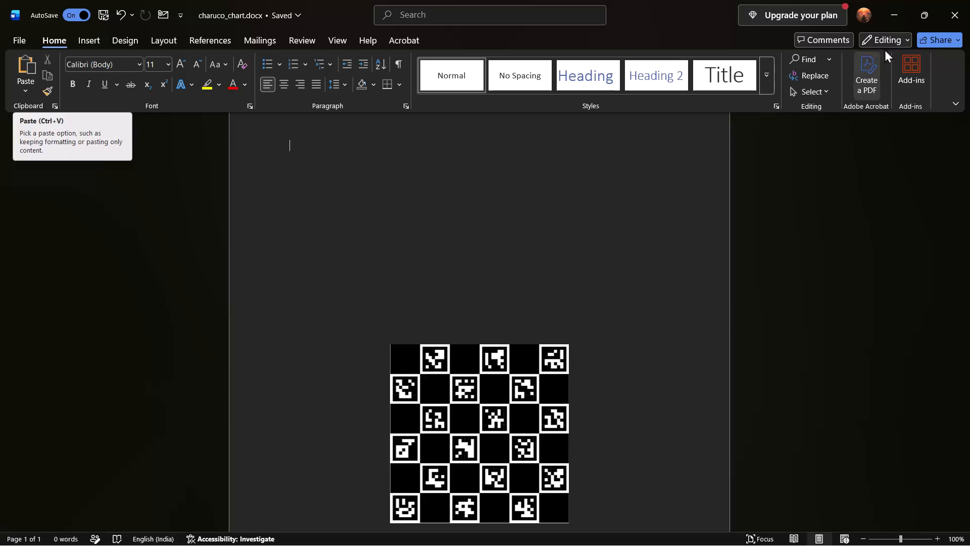
Clear the desktop by minimising the charuco_chart document and closing the Gemini browser, Documents folder and Adobe Express Photos windows.
click(889, 20)
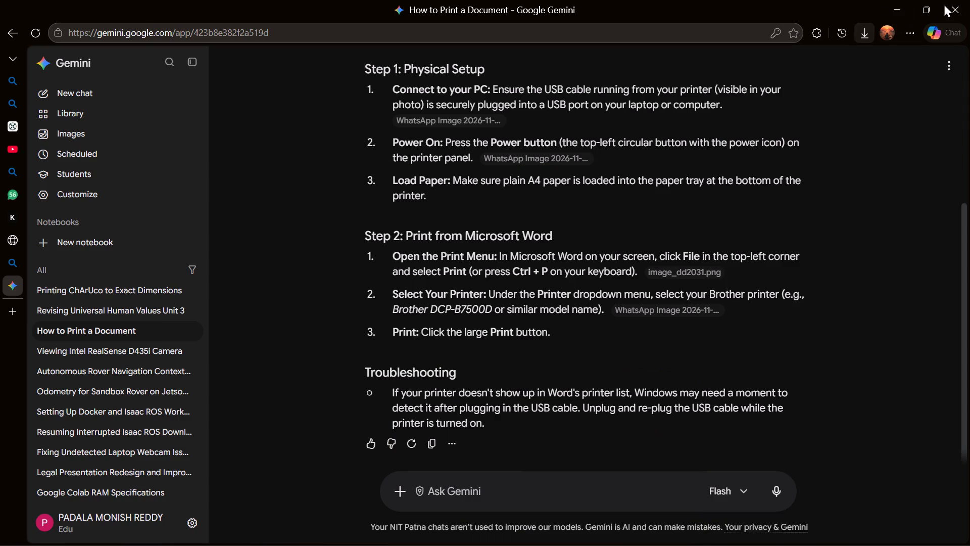
click(948, 3)
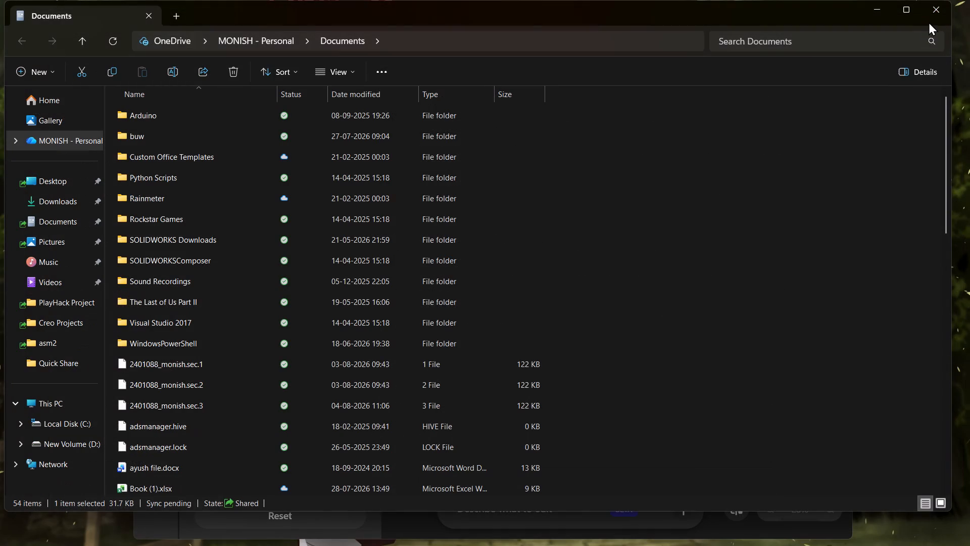
click(934, 12)
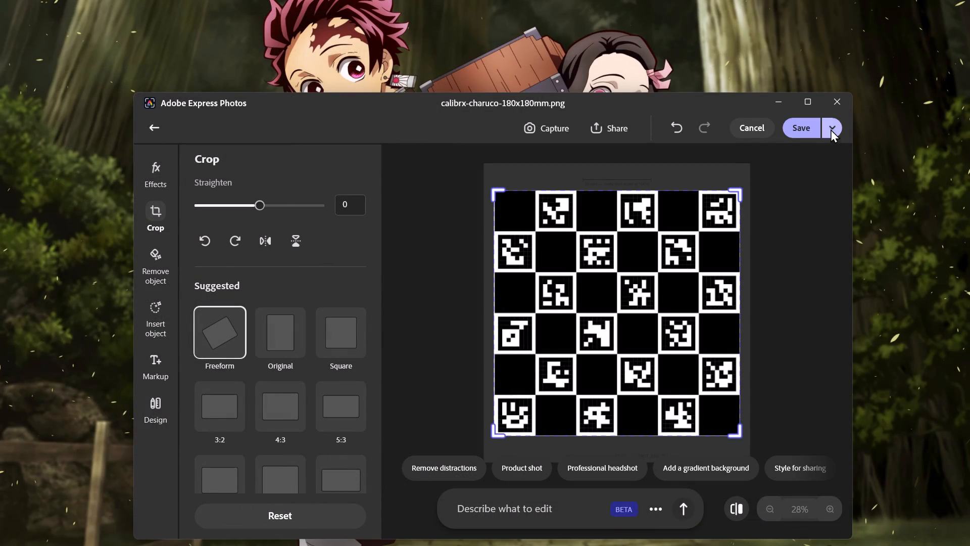
click(837, 104)
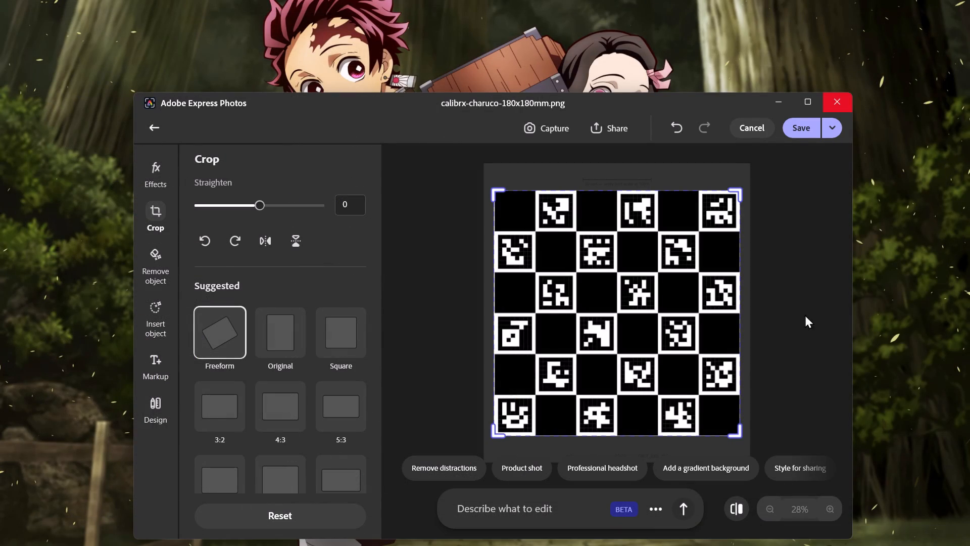
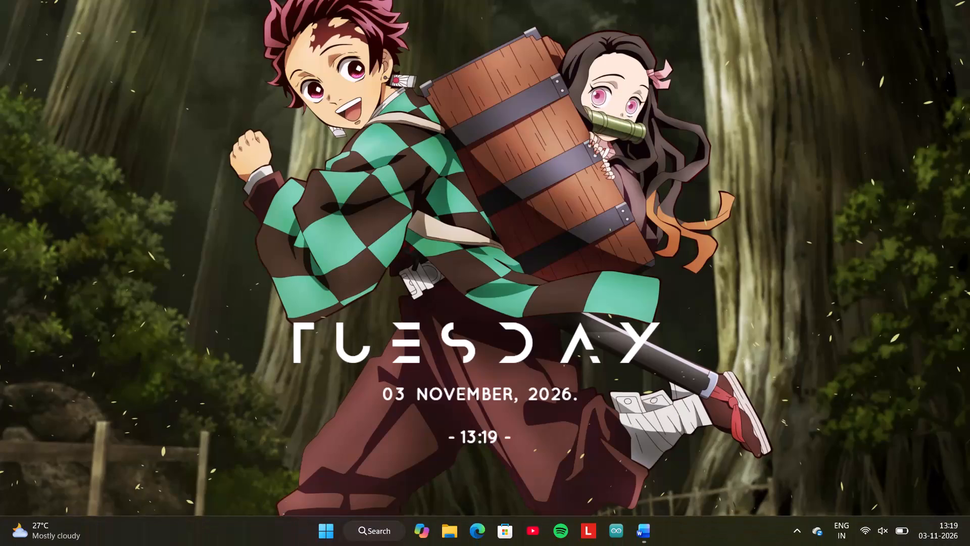
Open the computer's power options, which offer lock, sleep, shut down and restart.
click(333, 533)
click(572, 484)
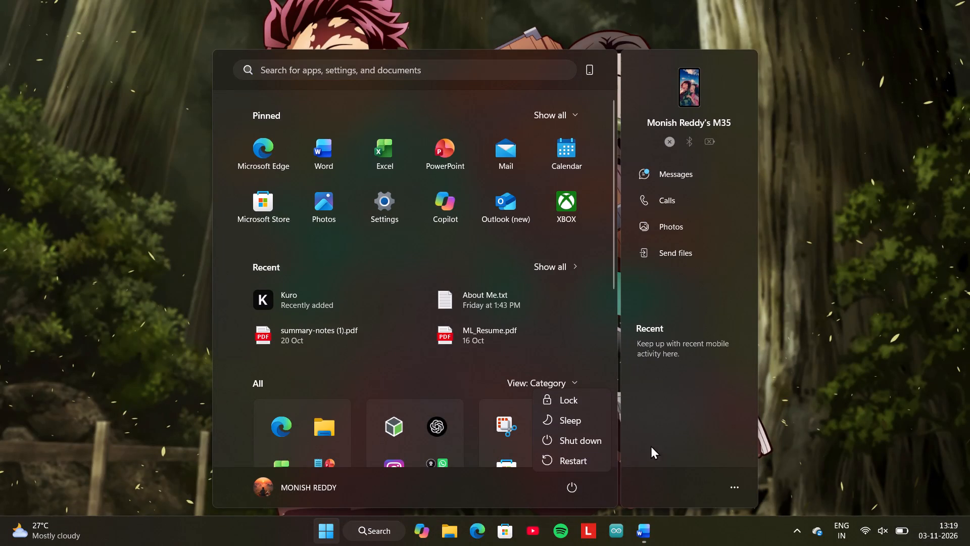